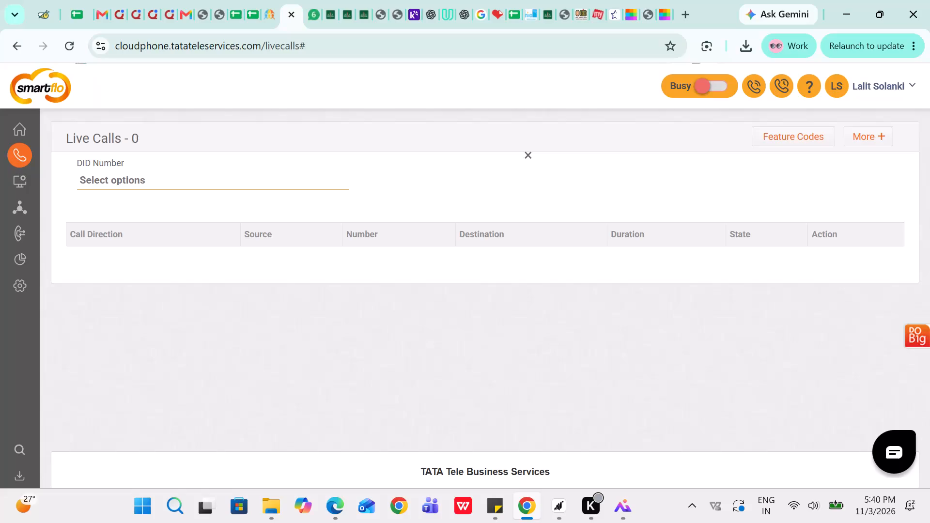
Set the agent status to Available, reload the Live Calls page and open the calling dial pad.
click(716, 86)
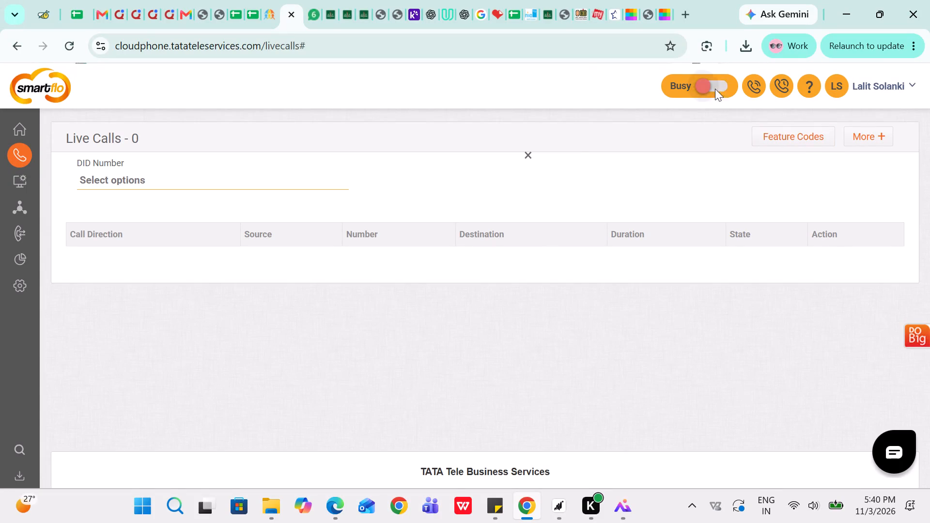
click(19, 124)
click(20, 154)
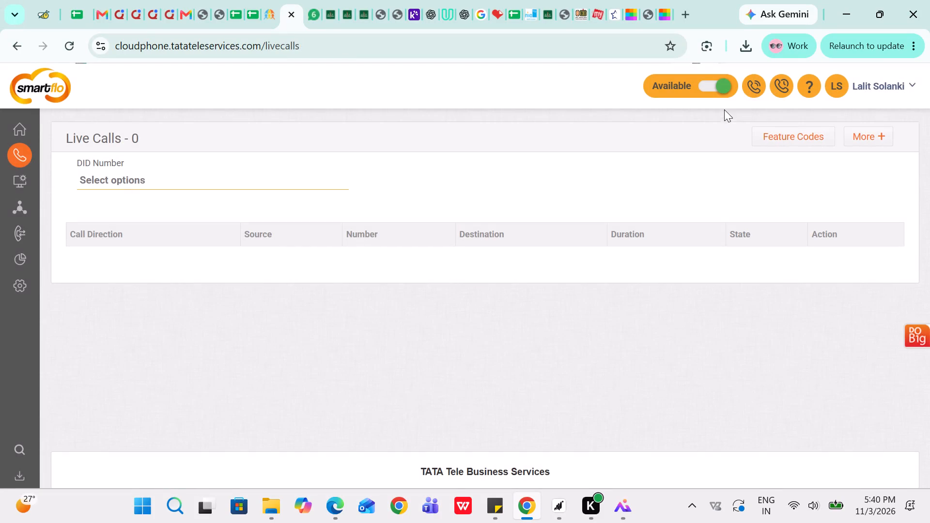
click(752, 92)
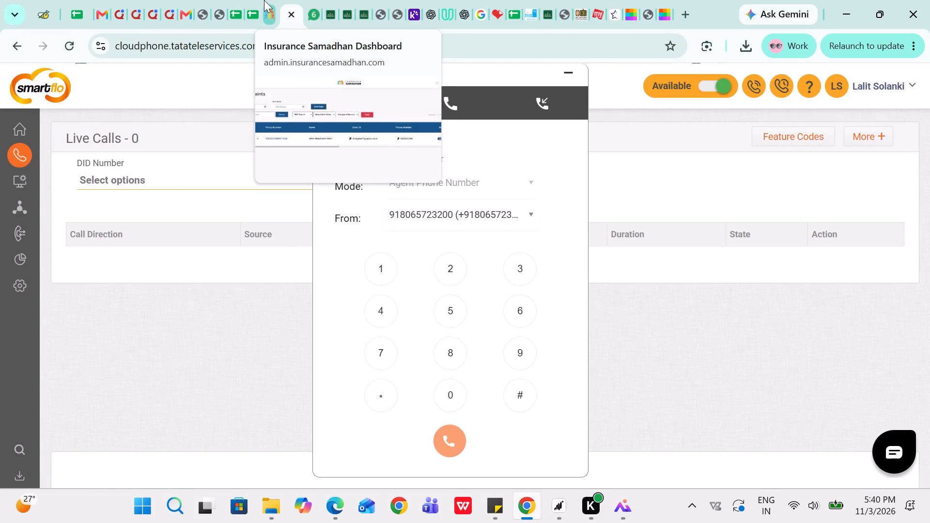
Switch to the Insurance Samadhan Dashboard and open the communication log of the listed complaint.
click(264, 0)
scroll(445, 278, up, 5)
click(296, 417)
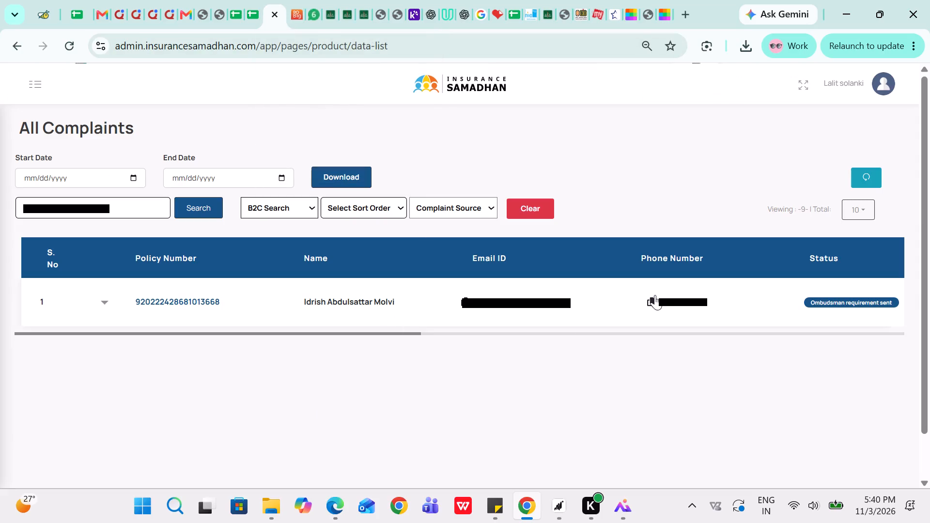
click(624, 292)
click(656, 350)
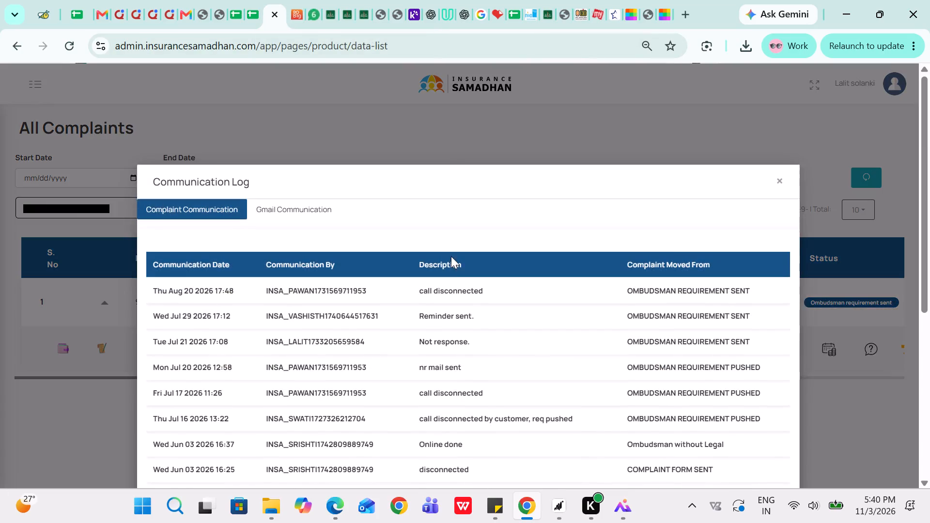
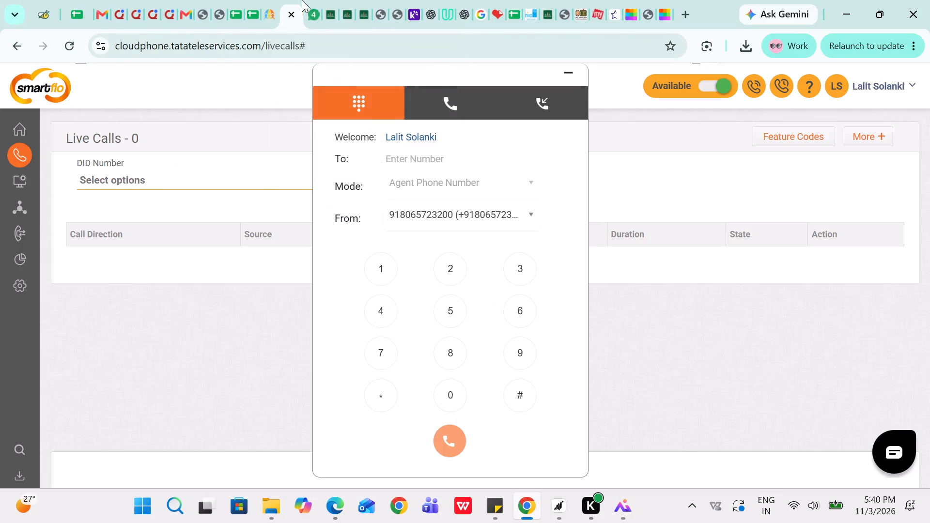
Expand the additional call statistics on the Live Calls page.
click(889, 132)
click(873, 132)
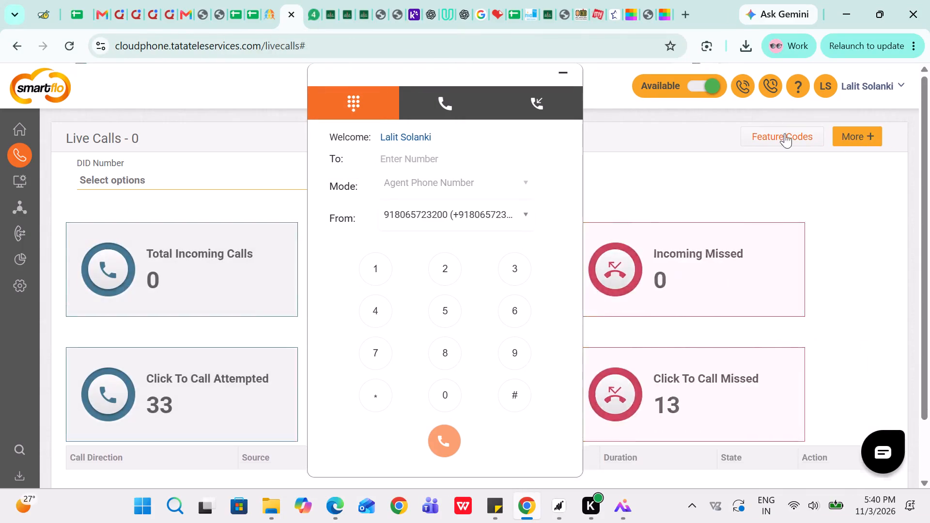
Switch to the Insurance Samadhan All Complaints list and check the communication log of the first listed complaint.
click(270, 0)
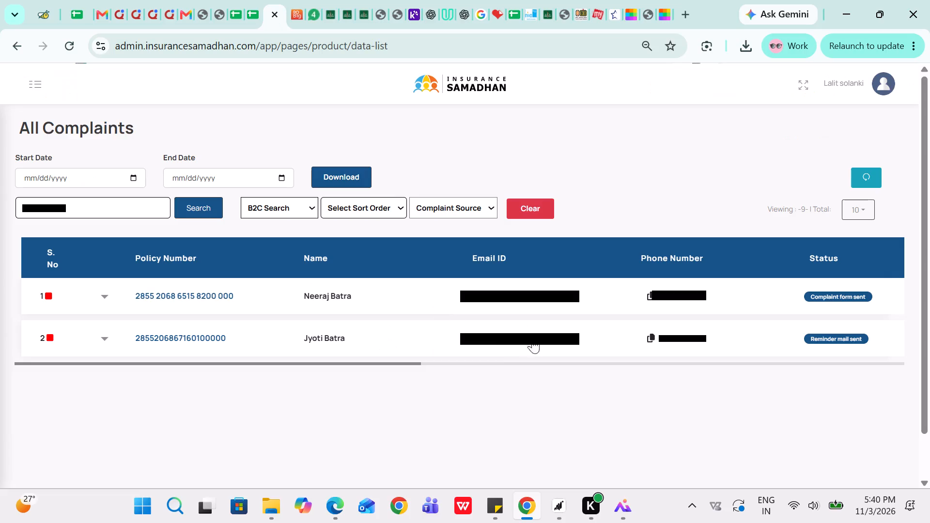
click(633, 293)
click(661, 338)
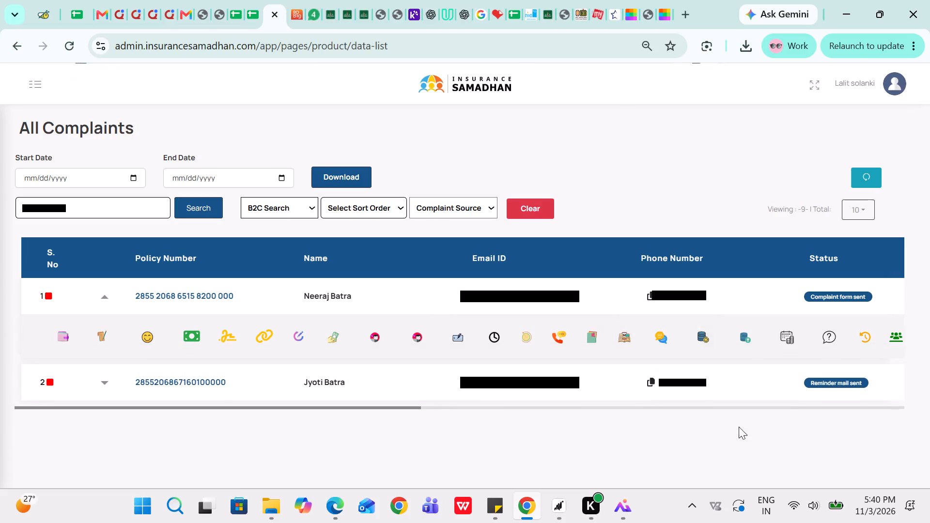
click(407, 130)
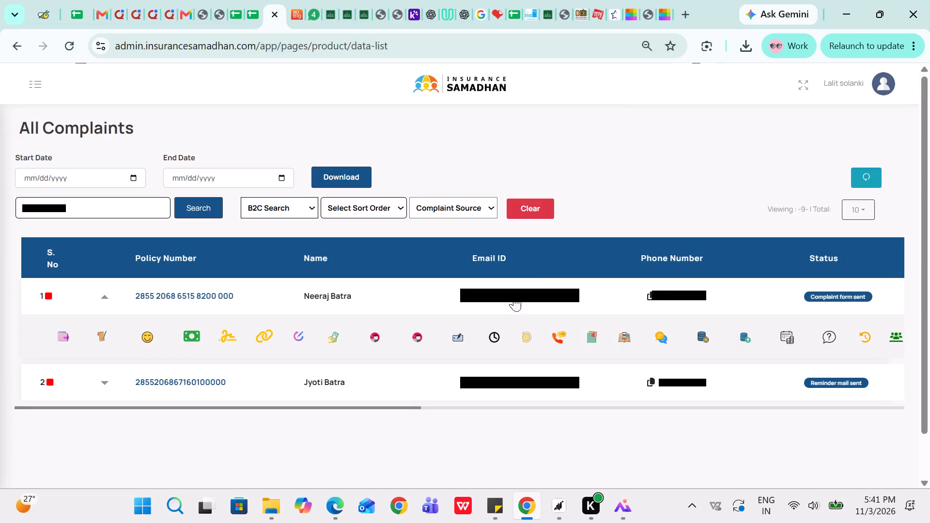
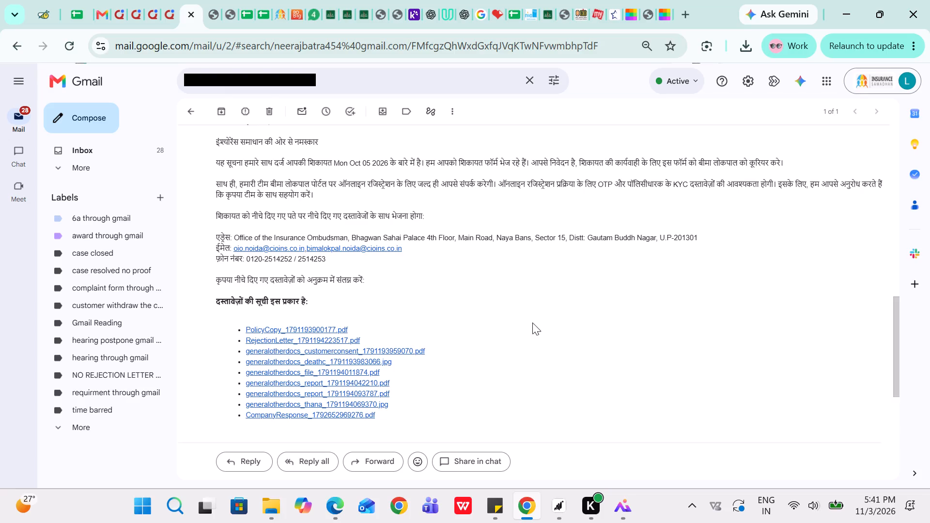
Open the attached complain-form.pdf in the ombudsman complaint email, review its first page and close the preview.
scroll(531, 326, down, 10)
scroll(531, 326, up, 6)
scroll(469, 307, down, 5)
click(279, 426)
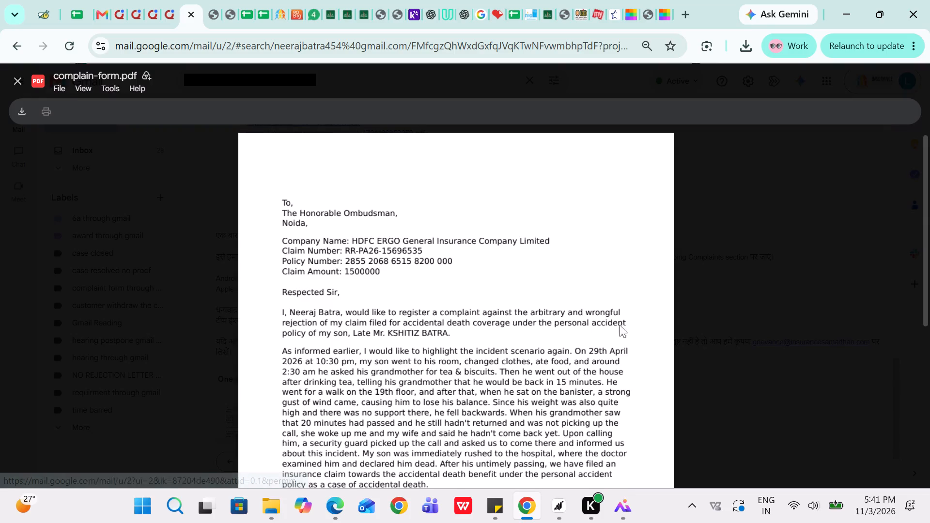
scroll(632, 312, down, 3)
scroll(632, 312, up, 4)
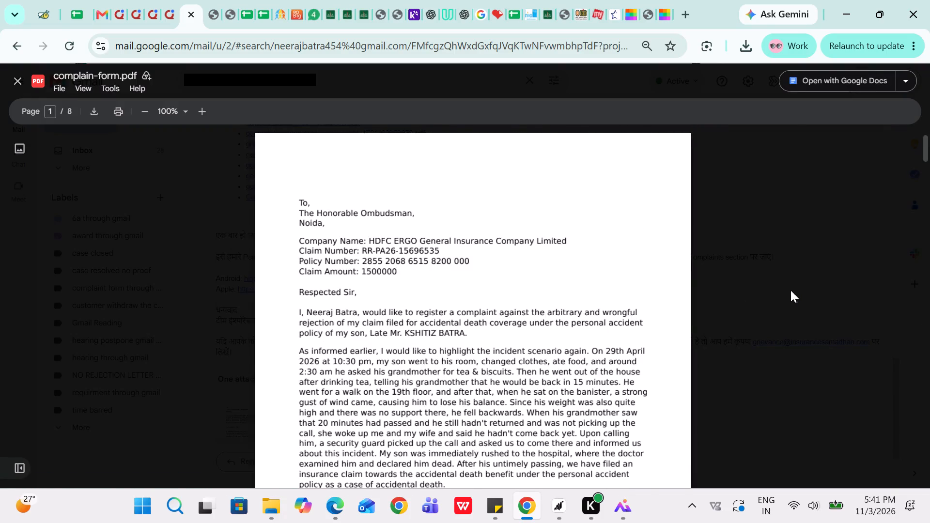
click(790, 290)
Copy the first listed complainant's phone number from the Insurance Samadhan dashboard and call it from the Smartflo dial pad.
click(278, 0)
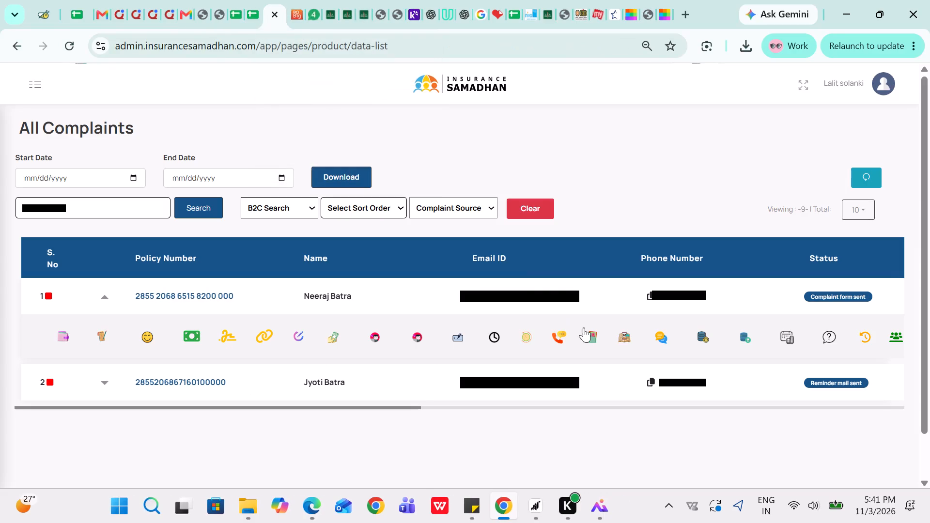
click(616, 291)
click(652, 296)
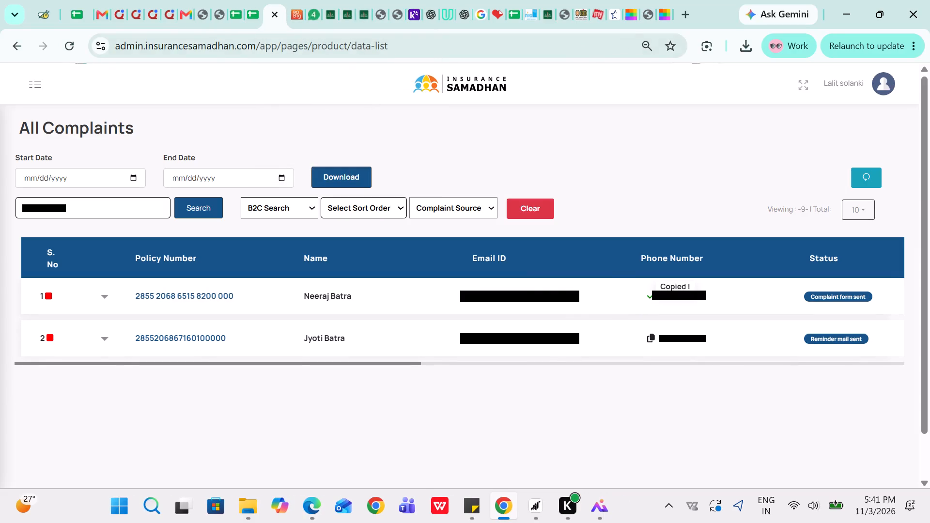
click(301, 3)
click(415, 153)
key(ctrl+v)
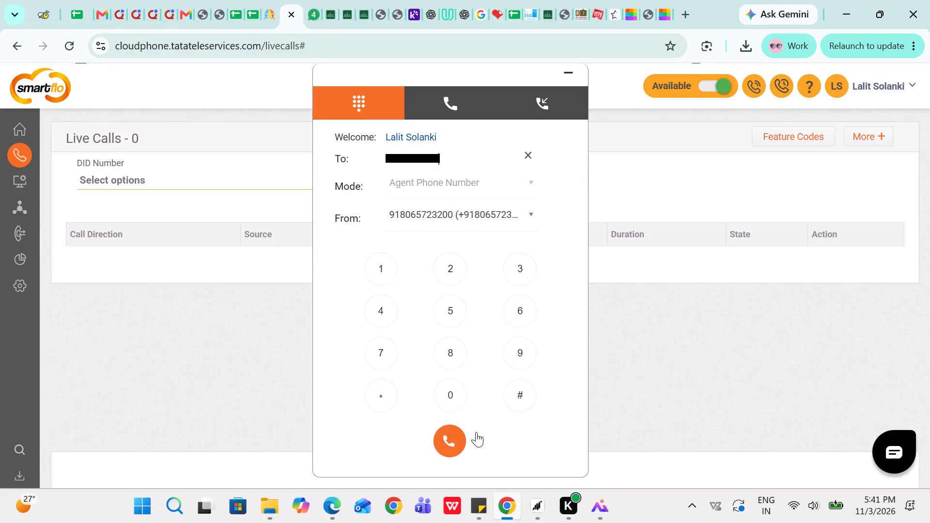
click(453, 435)
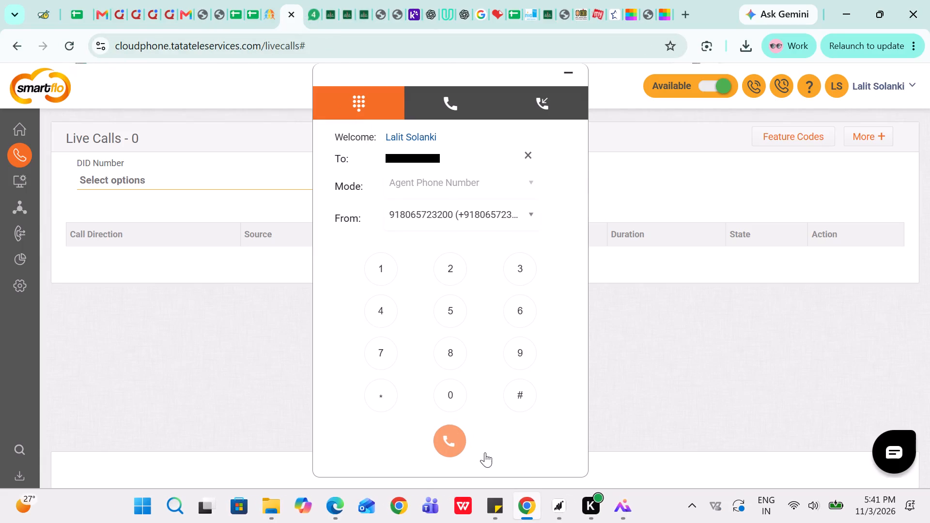
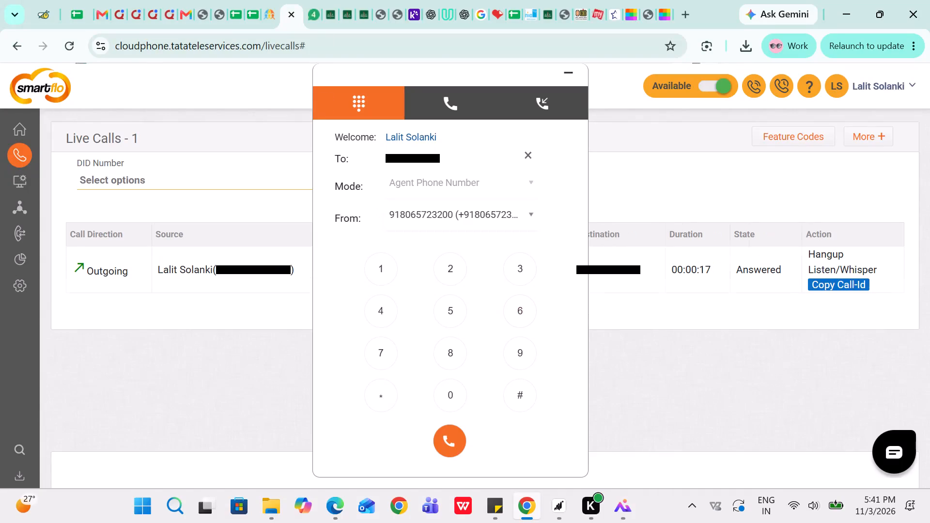
Switch to Gmail, read through the complainant's Complaint Update email and return to the search results.
click(265, 0)
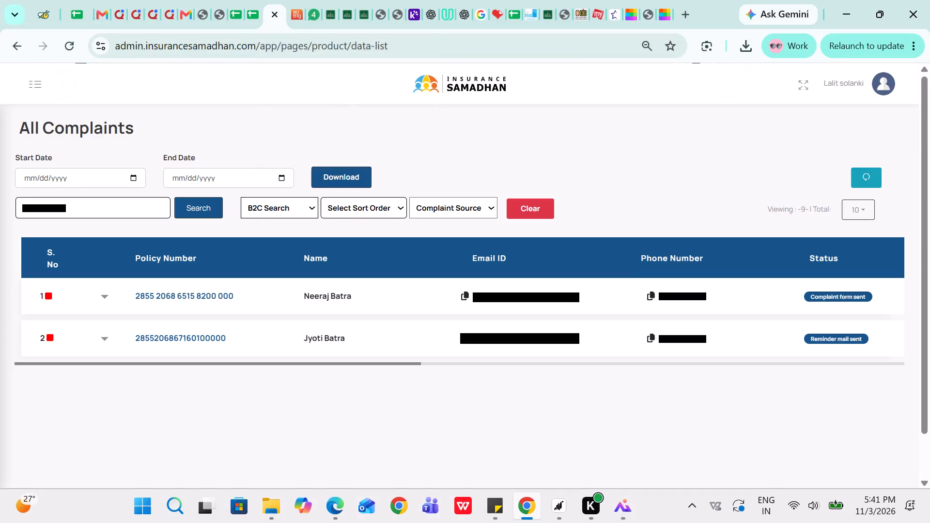
click(186, 0)
scroll(458, 351, up, 10)
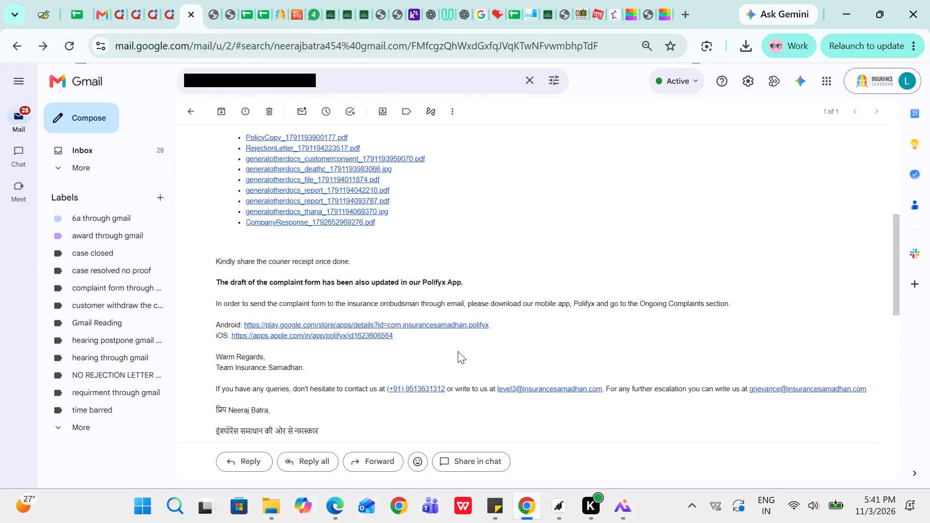
scroll(458, 351, up, 10)
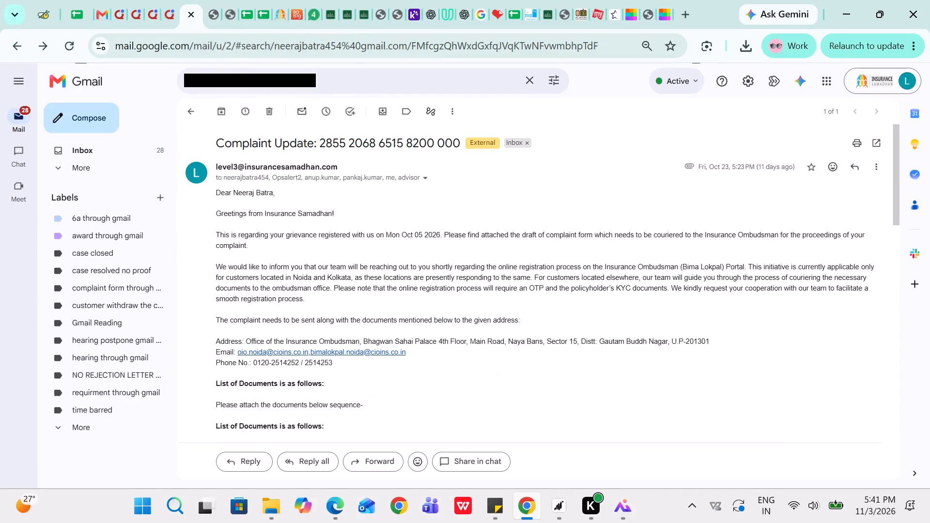
scroll(485, 282, down, 9)
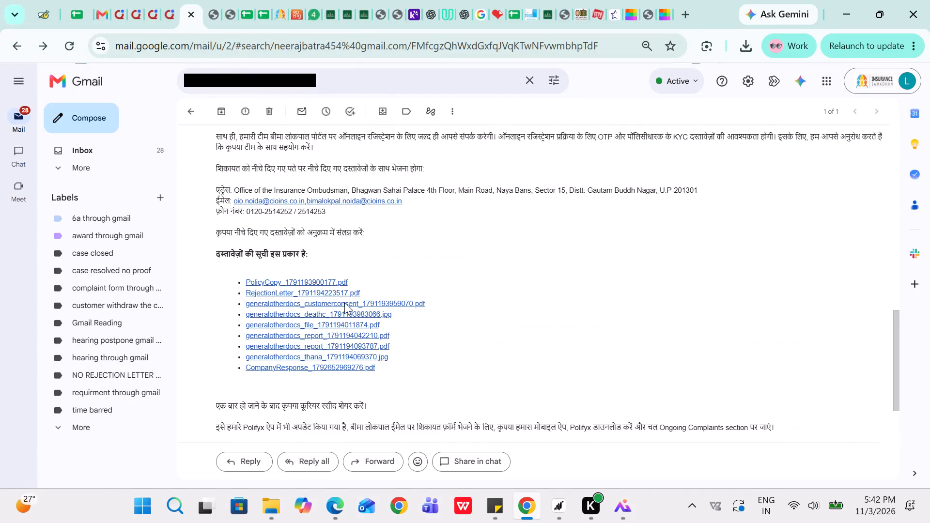
scroll(332, 363, up, 5)
click(198, 108)
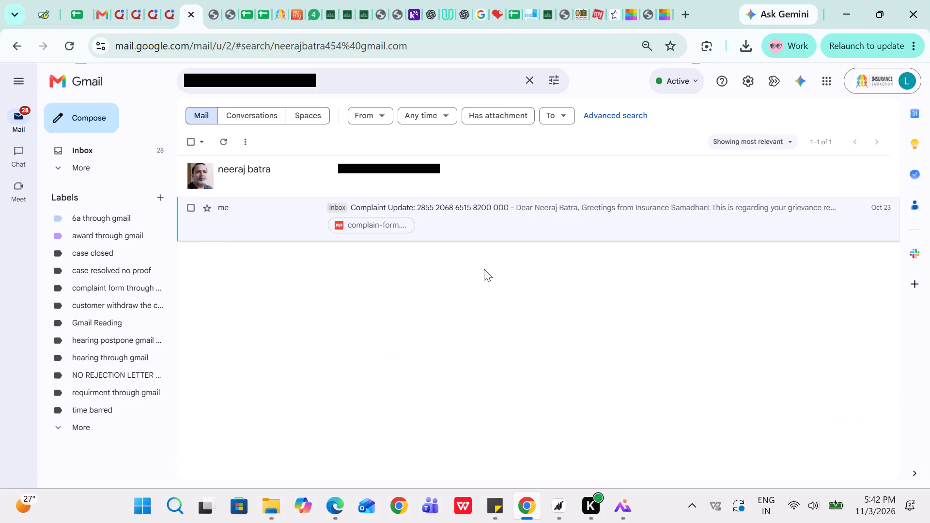
Reopen the Complaint Update email and examine its ombudsman instructions, list of documents and attached complaint form.
click(518, 220)
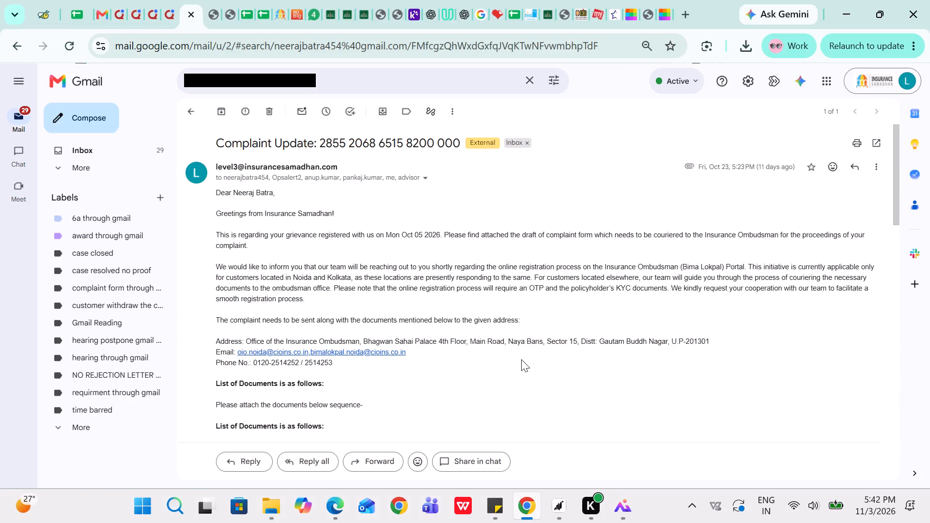
scroll(442, 356, down, 14)
scroll(473, 323, up, 4)
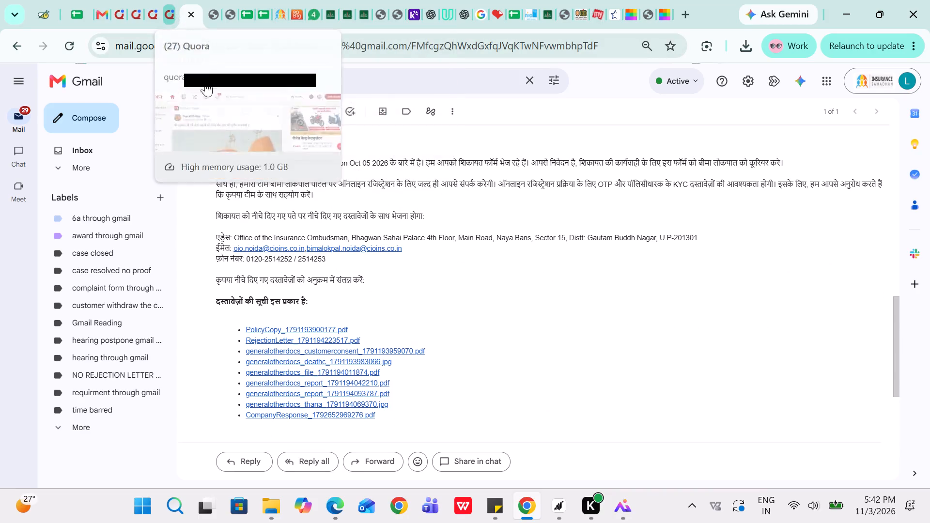
scroll(513, 342, up, 11)
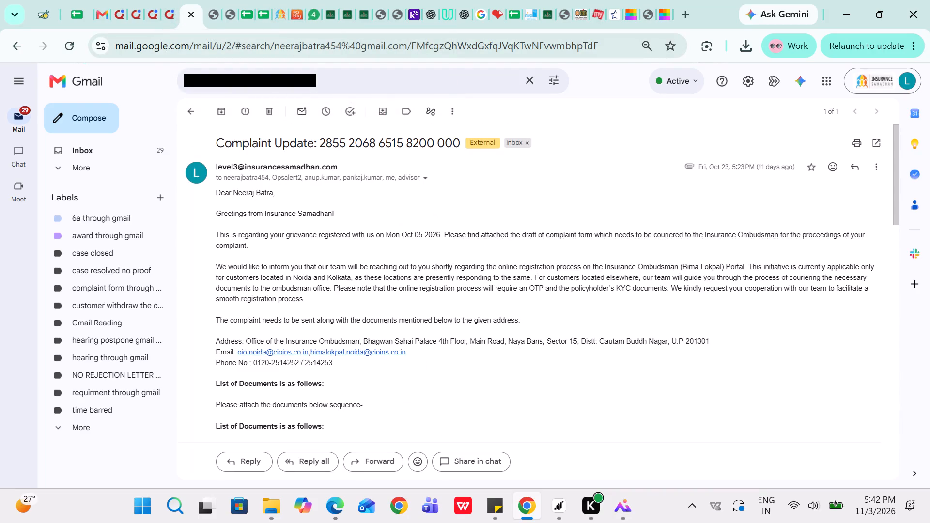
scroll(630, 346, down, 13)
scroll(630, 345, up, 1)
scroll(630, 345, down, 2)
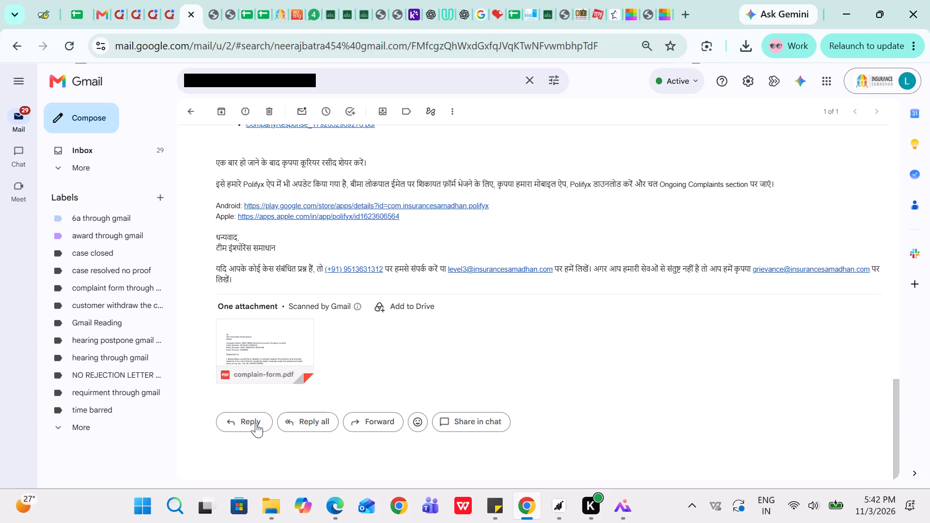
click(670, 302)
scroll(429, 309, up, 5)
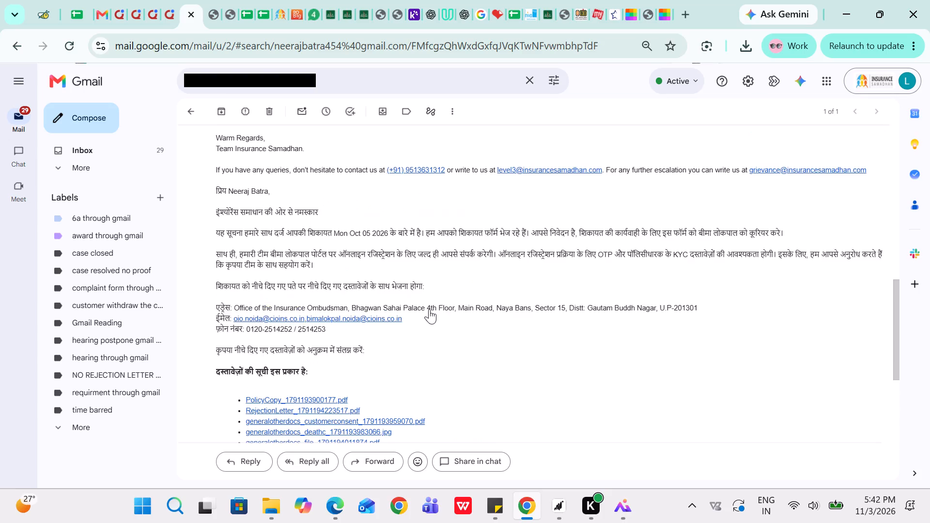
scroll(429, 309, up, 4)
click(551, 270)
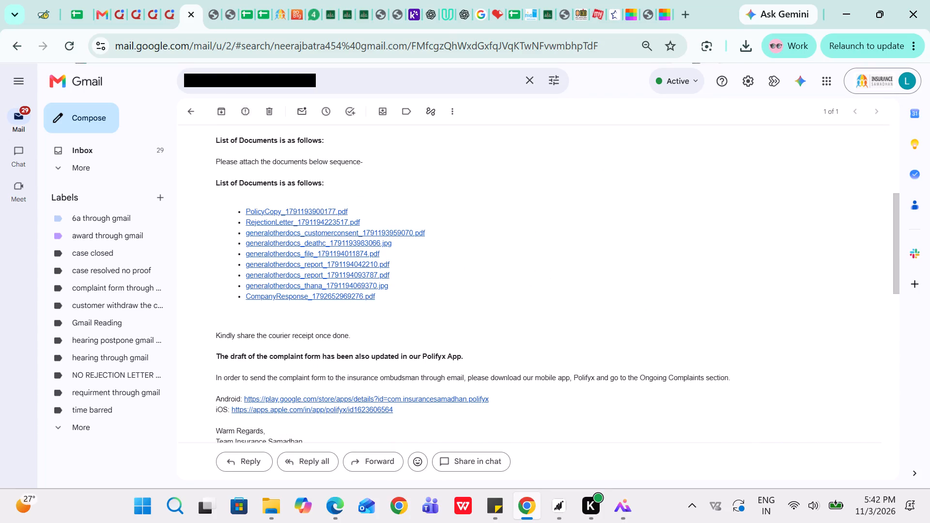
Copy the first listed complainant's email address from All Complaints and forward the Complaint Update email to that address.
click(272, 0)
click(463, 292)
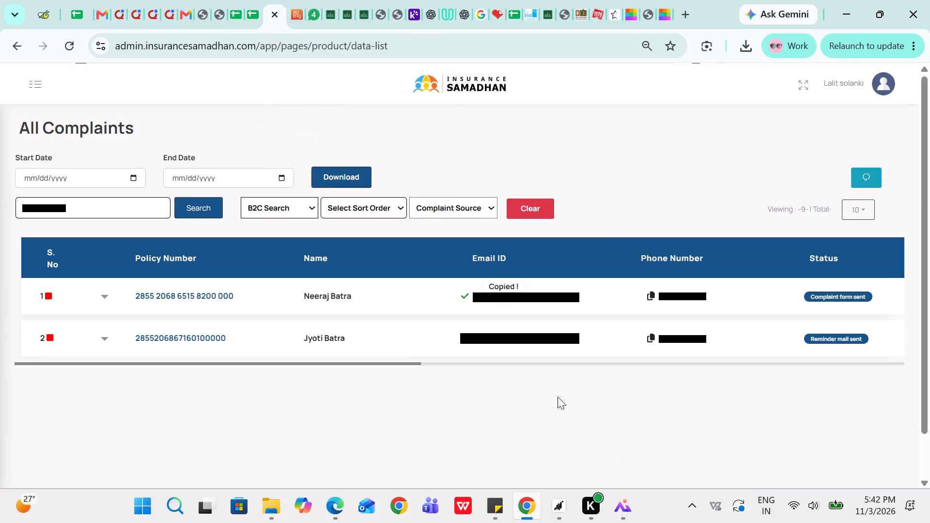
click(185, 0)
scroll(292, 299, down, 4)
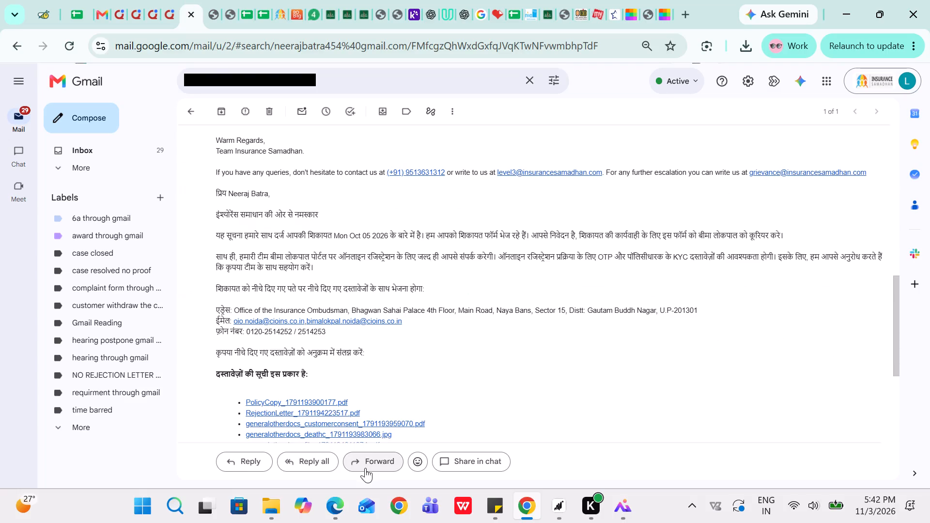
click(378, 457)
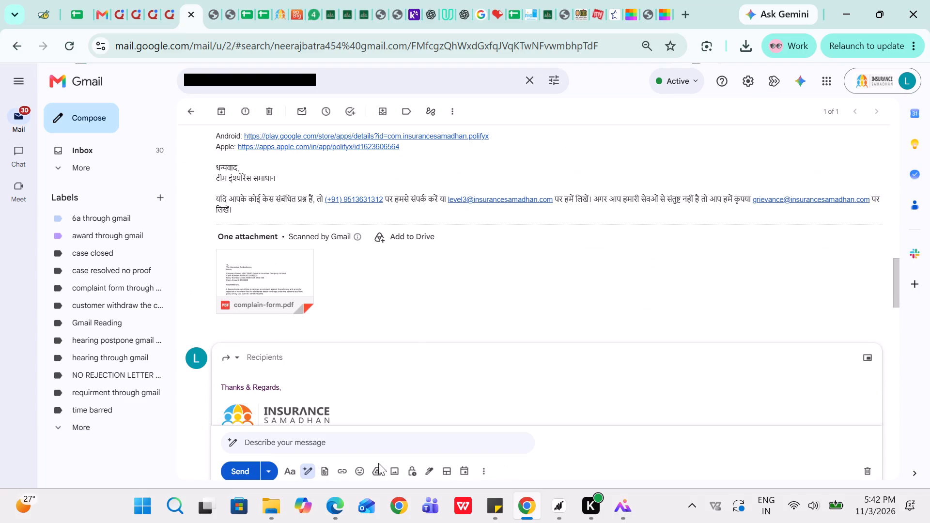
key(ctrl+v)
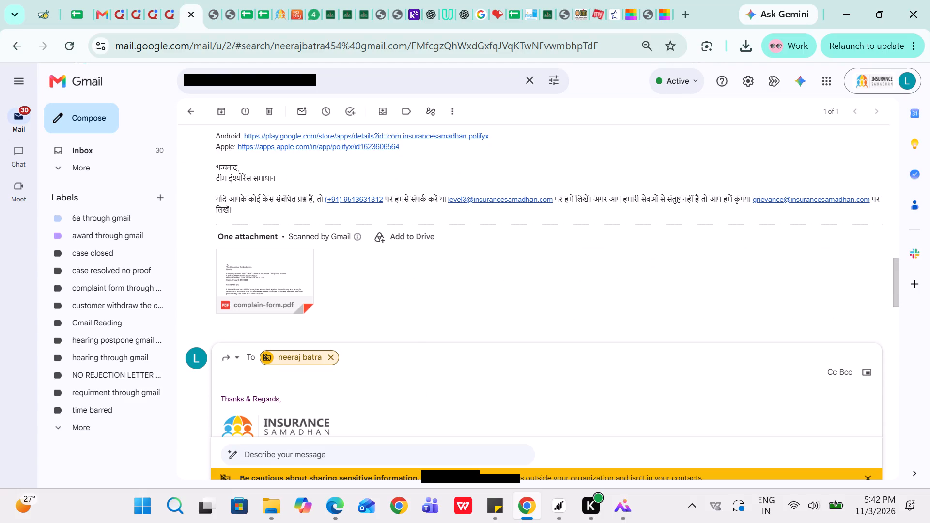
scroll(382, 366, down, 5)
scroll(281, 339, down, 4)
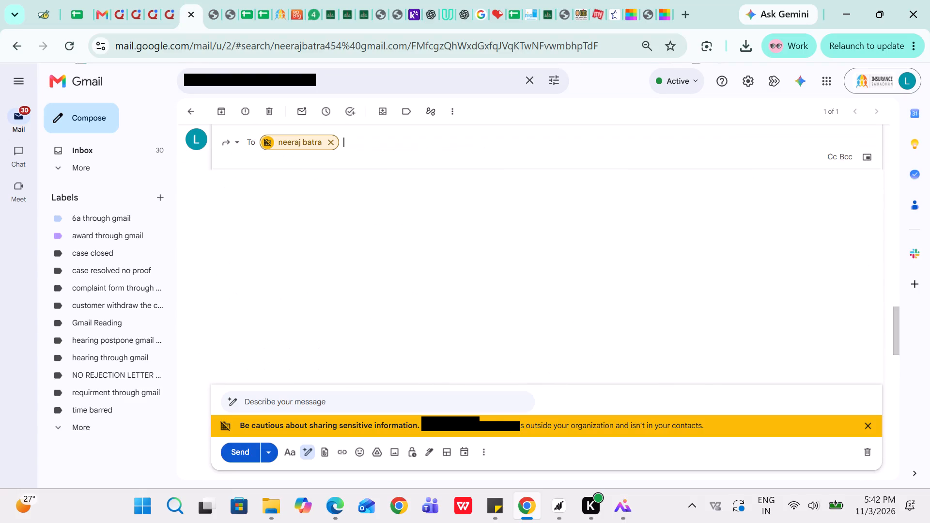
click(239, 456)
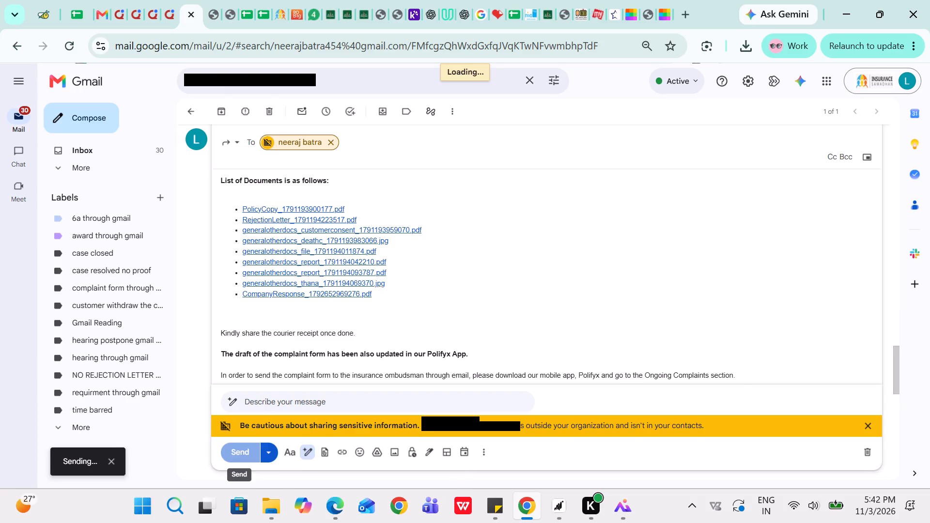
scroll(425, 334, up, 9)
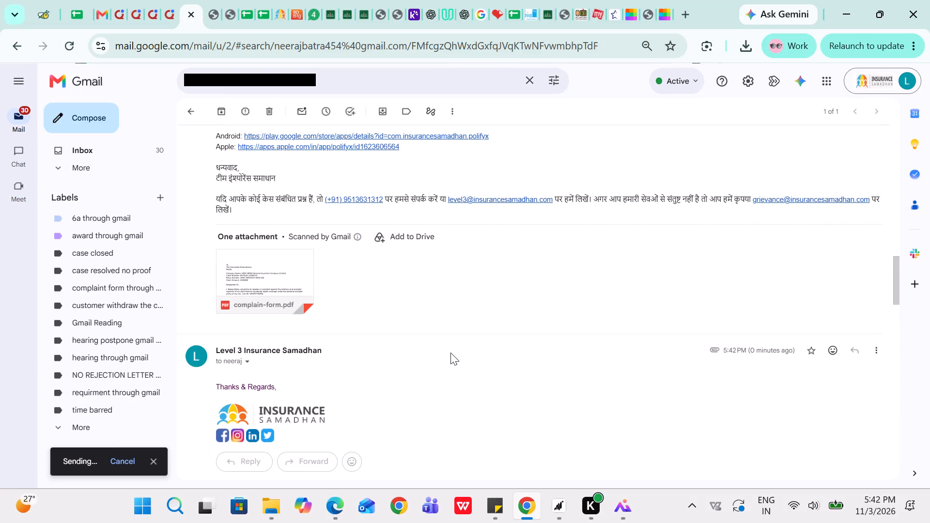
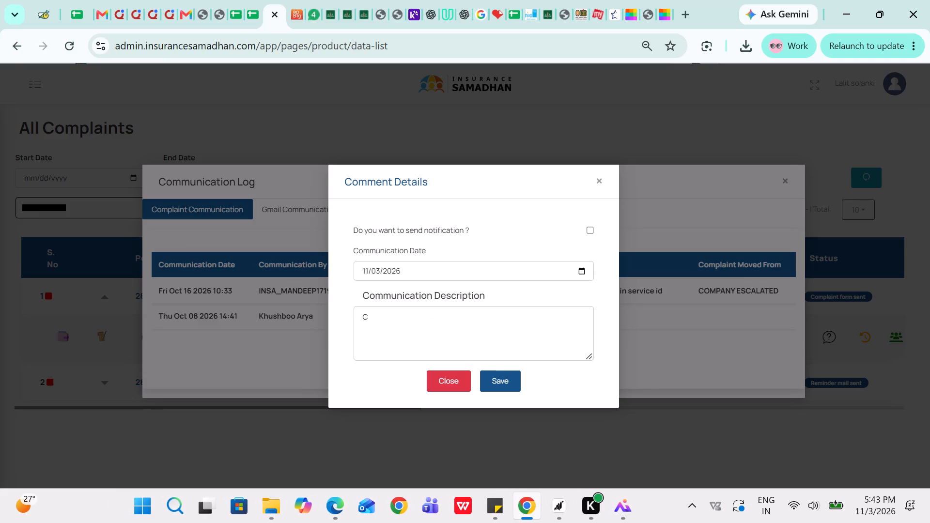
Enter "Cx will share aadhar card" as the communication description in the complaint's new comment.
text(x wil)
text(l)
key(space)
text(share)
key(space)
text(aadhar ca)
text(rd)
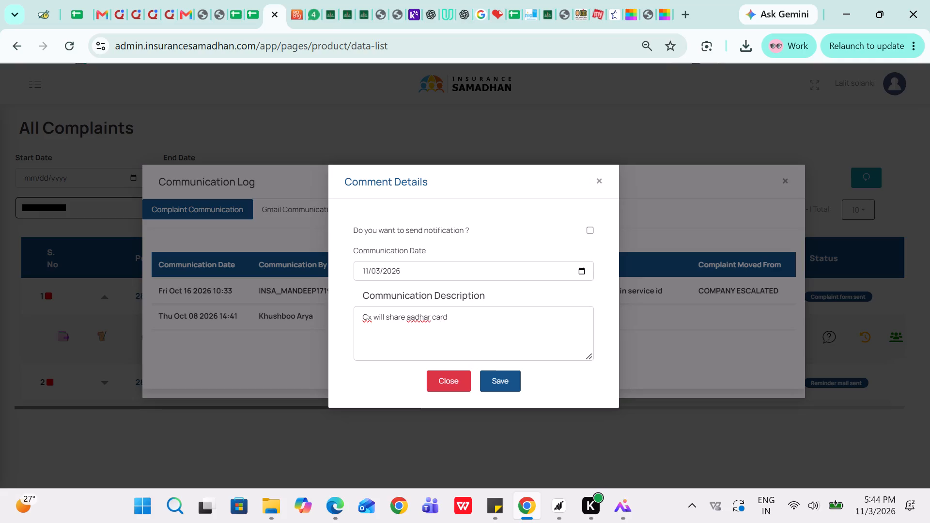
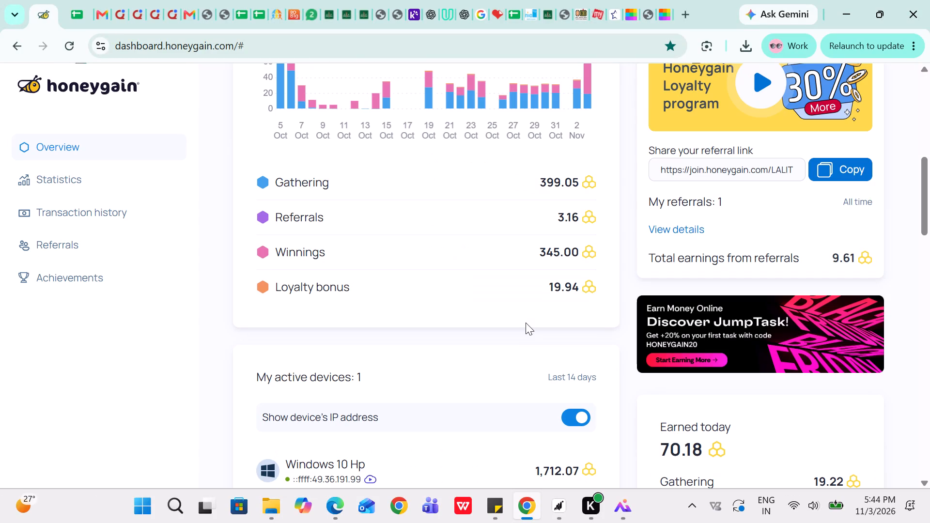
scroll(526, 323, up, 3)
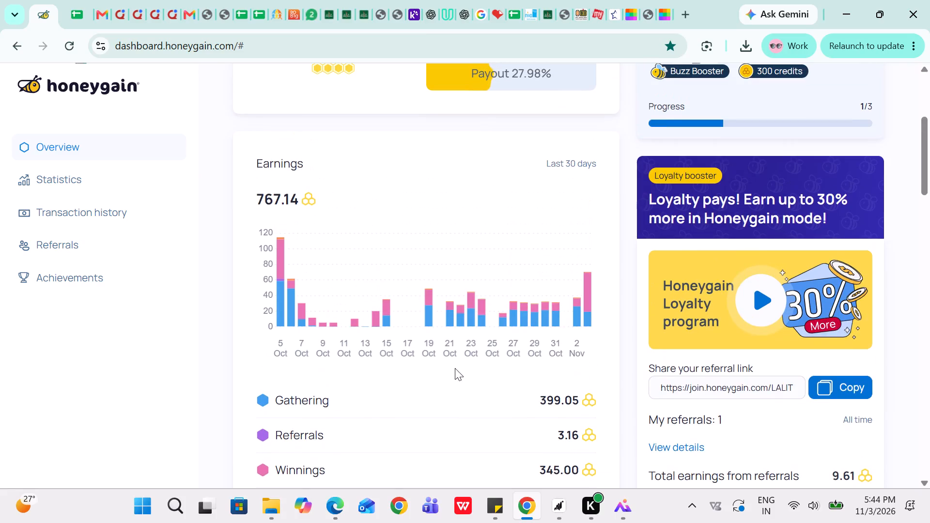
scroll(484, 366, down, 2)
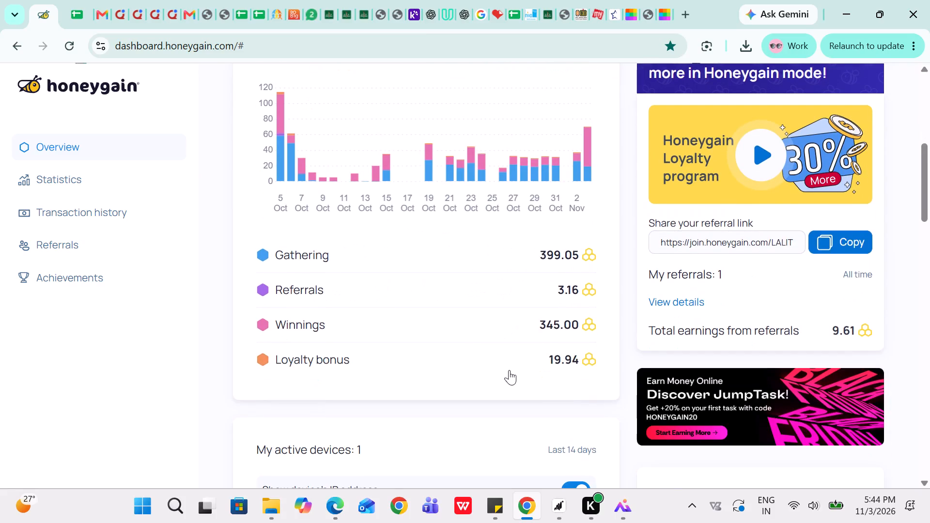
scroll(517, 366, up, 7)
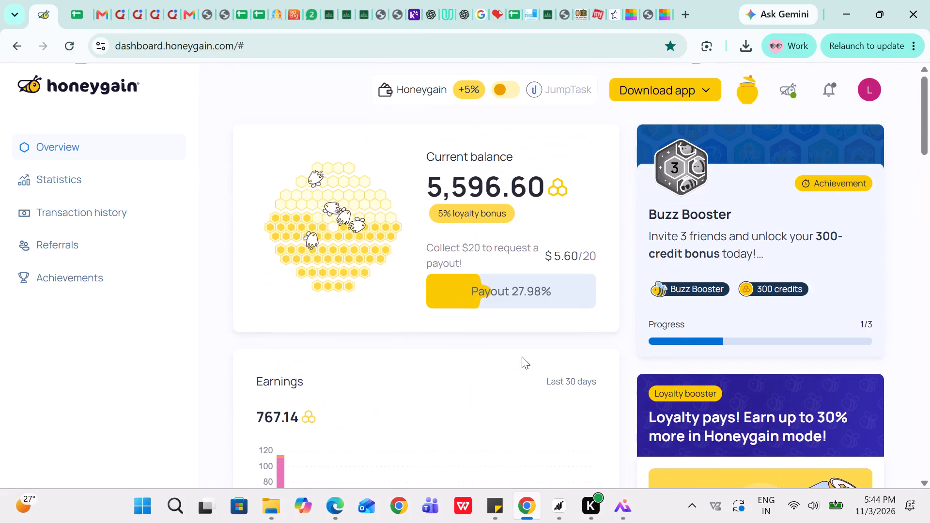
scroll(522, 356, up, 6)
Switch back to the complaints list and open the communication log of the first complaint, with status Complaint form sent.
click(272, 0)
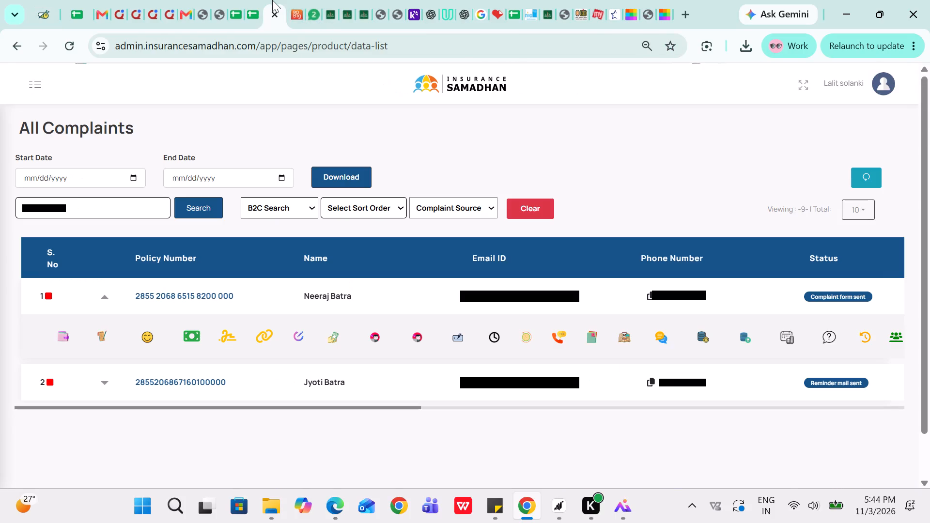
click(108, 288)
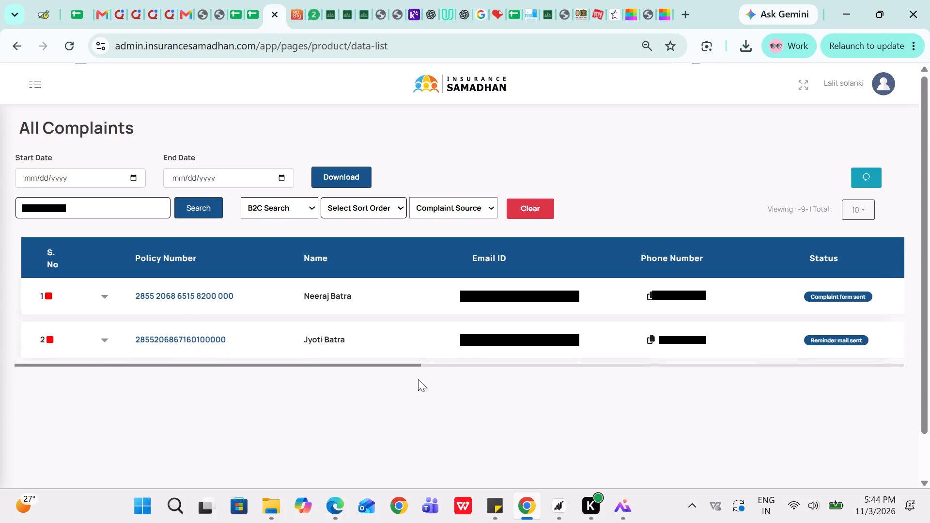
click(454, 389)
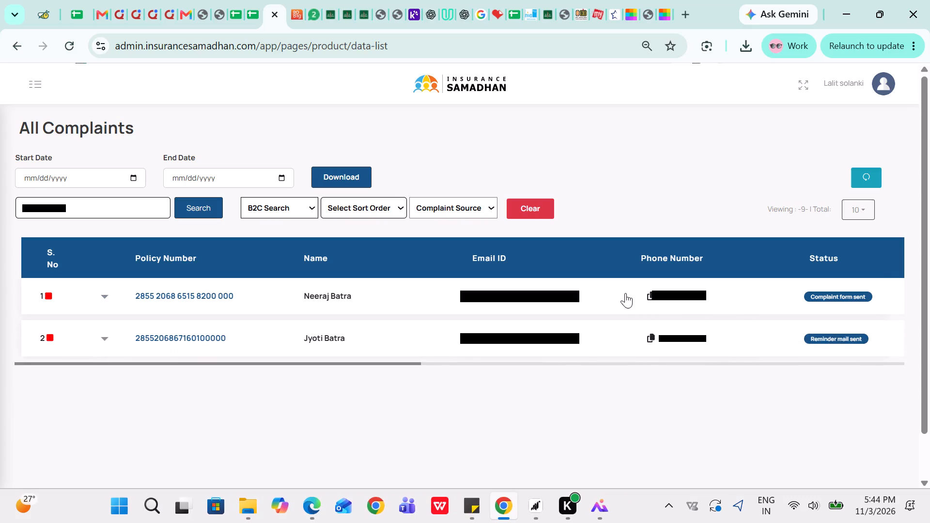
click(625, 293)
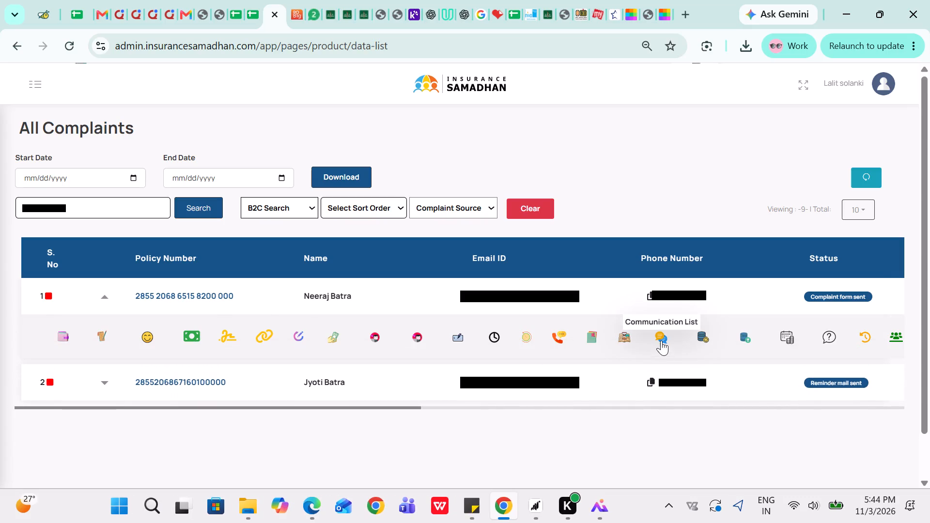
click(663, 334)
Review the descriptions of the complaint's logged communications, including the new Aadhar card comment, and close the log.
drag(503, 298, 340, 298)
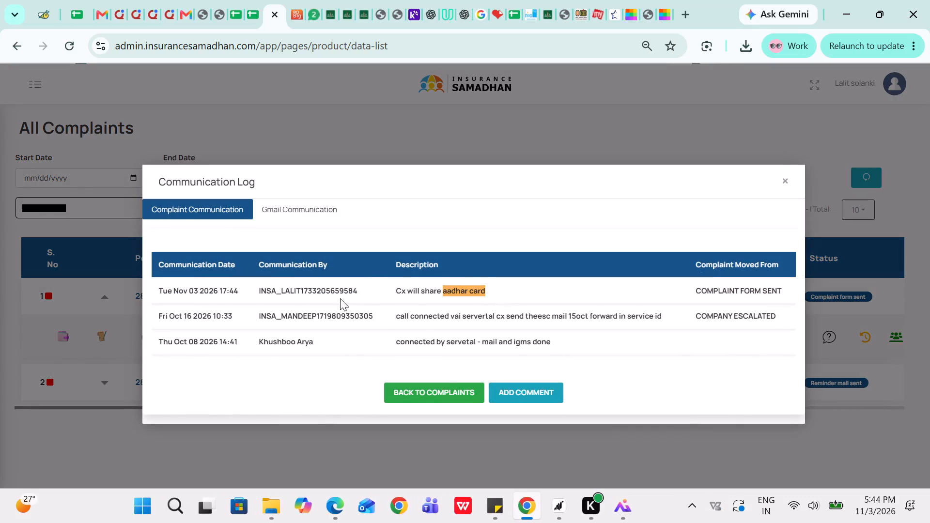
drag(340, 298, 326, 298)
drag(671, 316, 398, 317)
drag(578, 348, 343, 349)
click(479, 349)
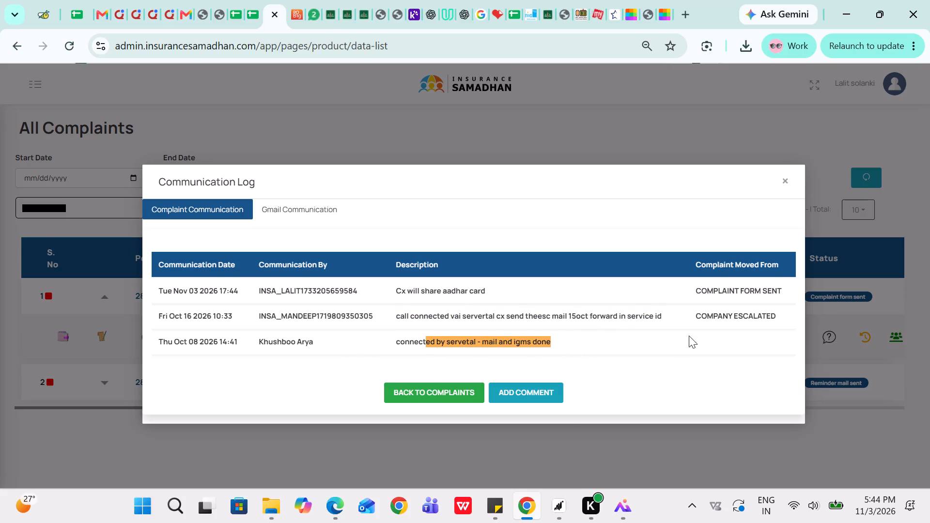
drag(672, 316, 380, 322)
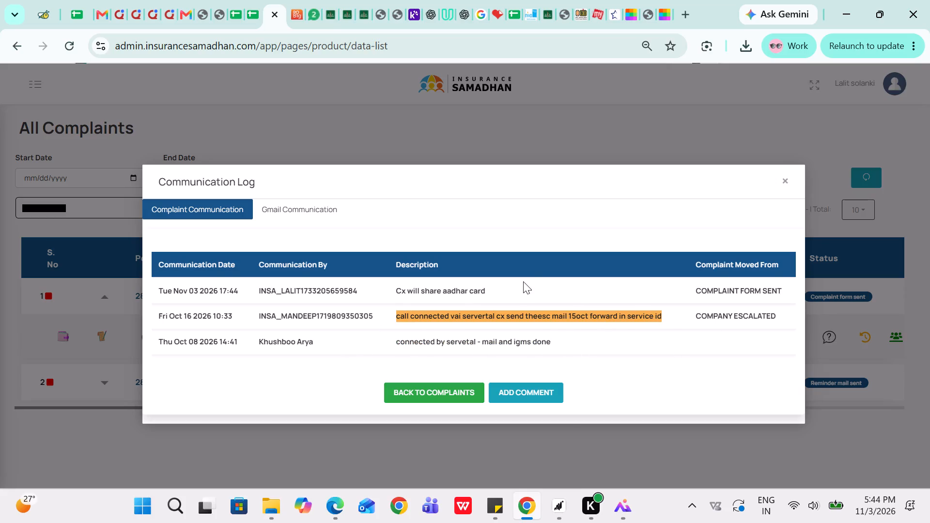
drag(523, 286, 376, 289)
drag(672, 321, 388, 325)
drag(589, 341, 395, 342)
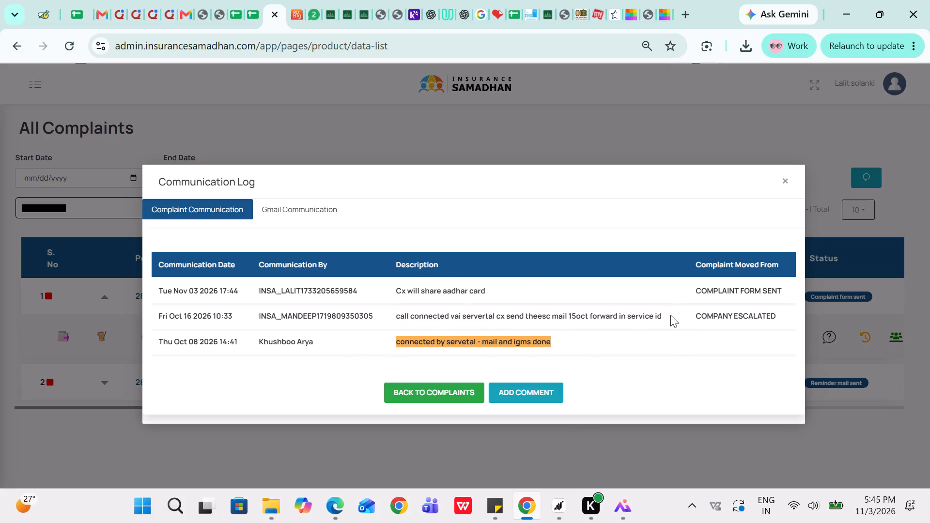
drag(678, 316, 397, 321)
drag(538, 293, 400, 299)
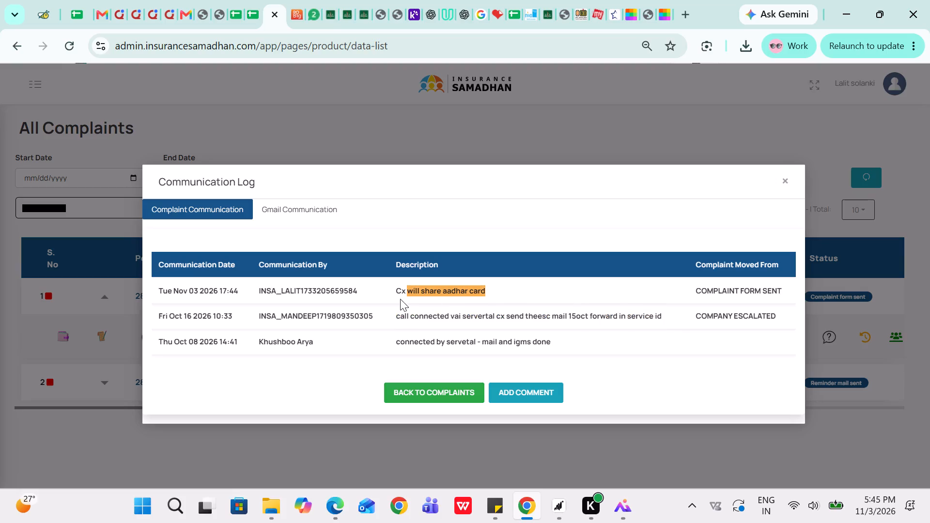
drag(400, 299, 395, 299)
drag(676, 316, 394, 315)
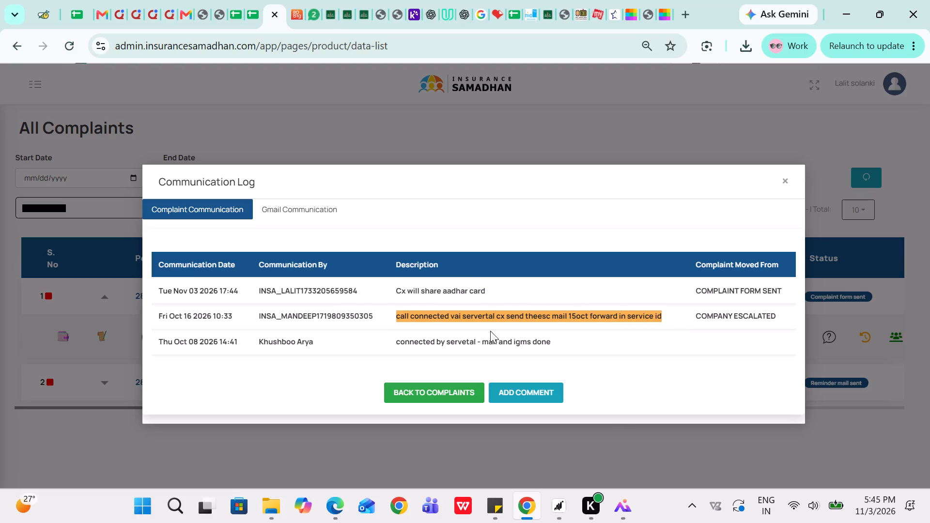
drag(571, 348, 396, 347)
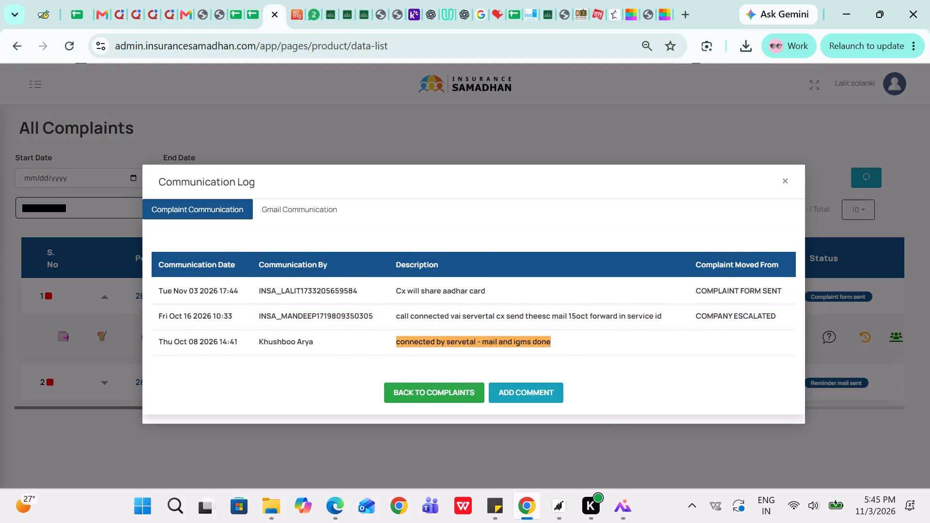
click(564, 340)
drag(682, 312, 363, 315)
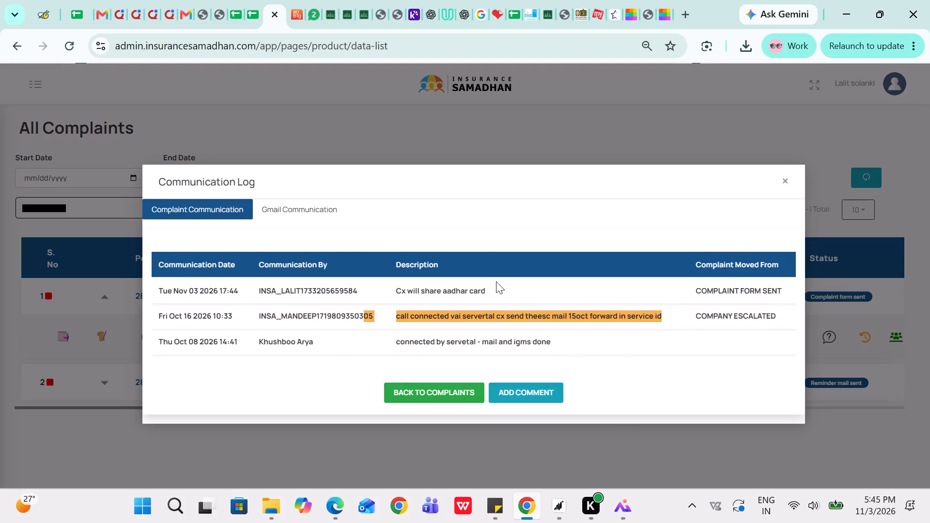
drag(514, 287, 377, 291)
drag(662, 317, 404, 321)
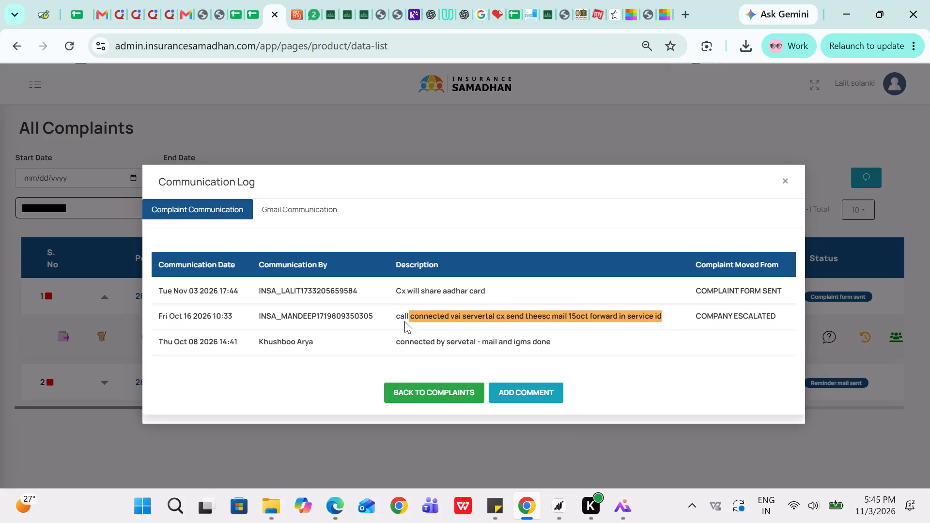
drag(404, 321, 394, 321)
drag(586, 342, 388, 346)
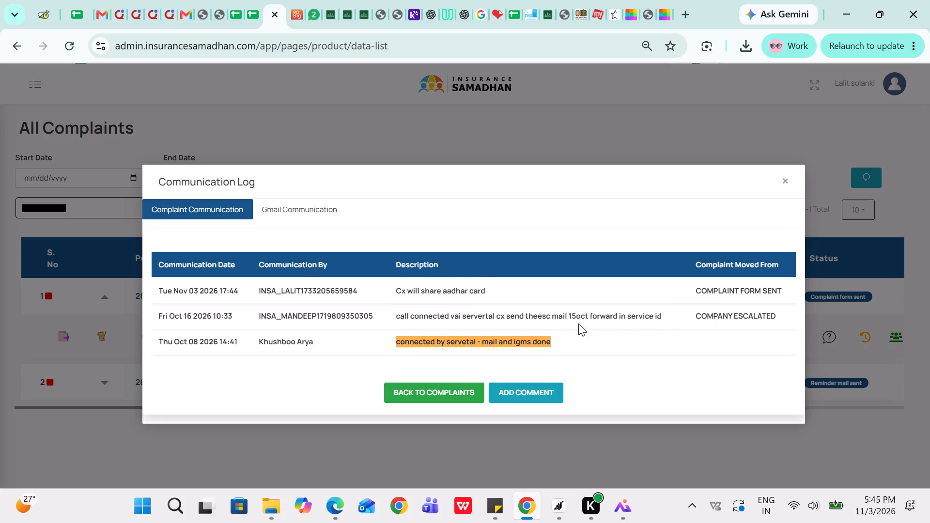
drag(671, 323, 366, 320)
drag(589, 348, 491, 325)
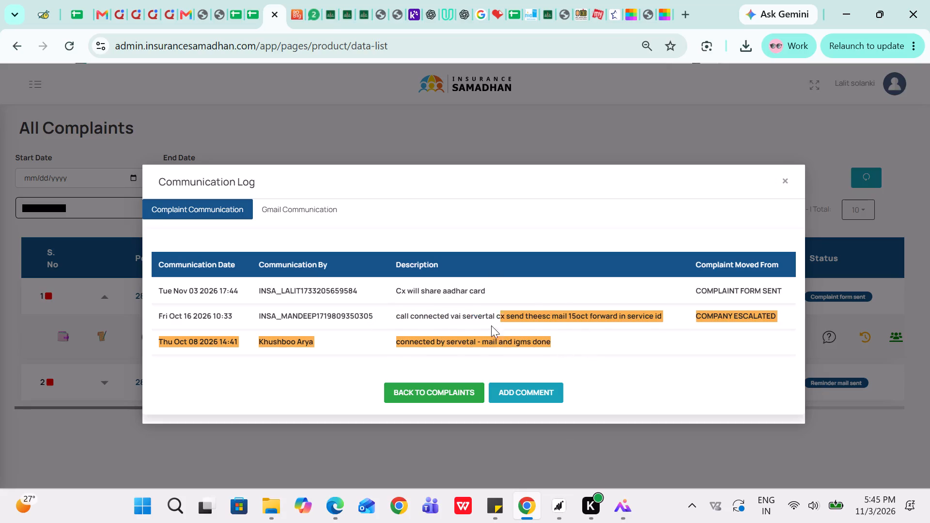
drag(491, 325, 130, 287)
click(525, 291)
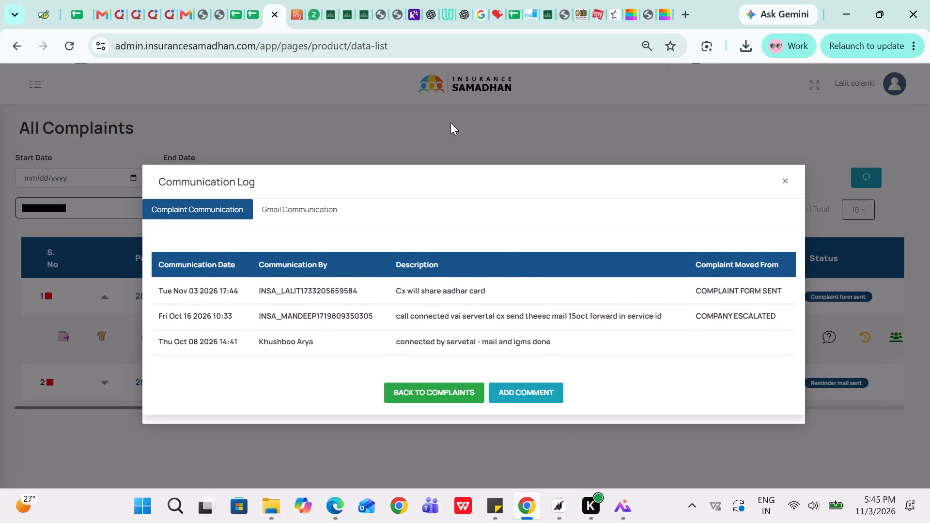
click(440, 77)
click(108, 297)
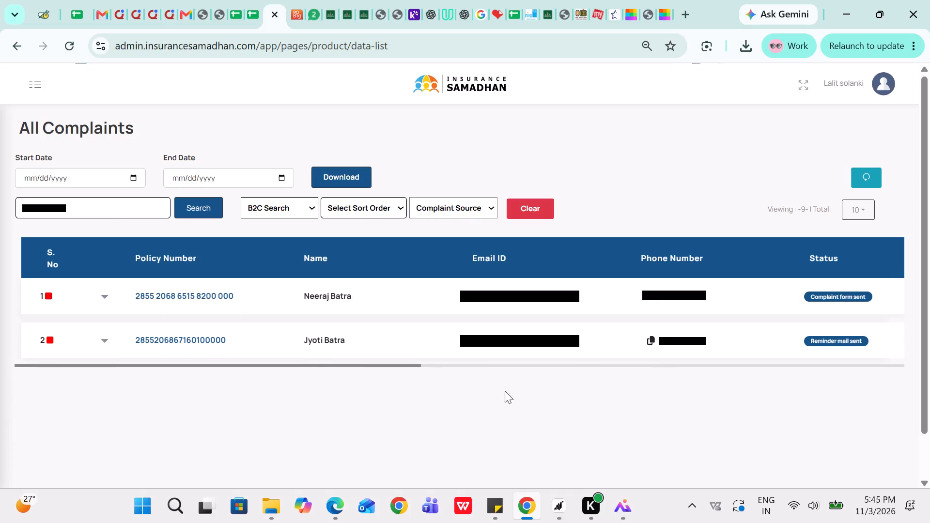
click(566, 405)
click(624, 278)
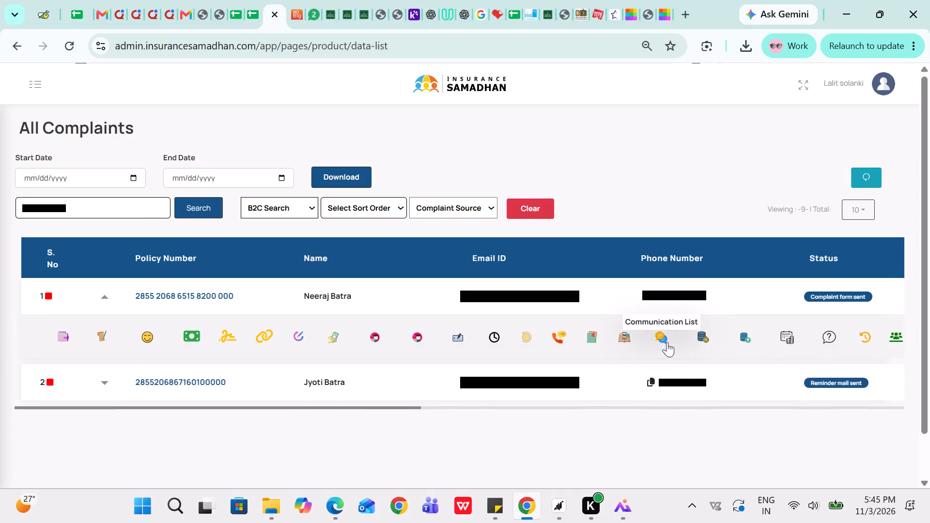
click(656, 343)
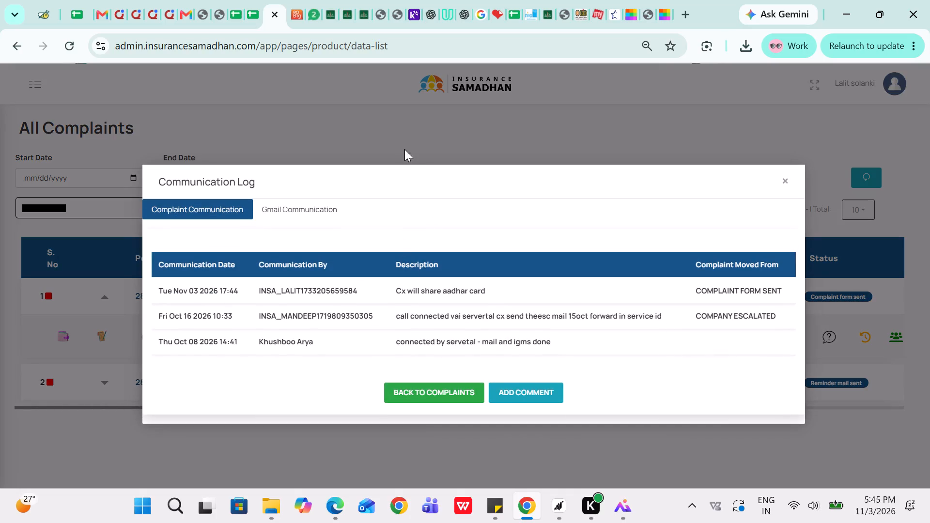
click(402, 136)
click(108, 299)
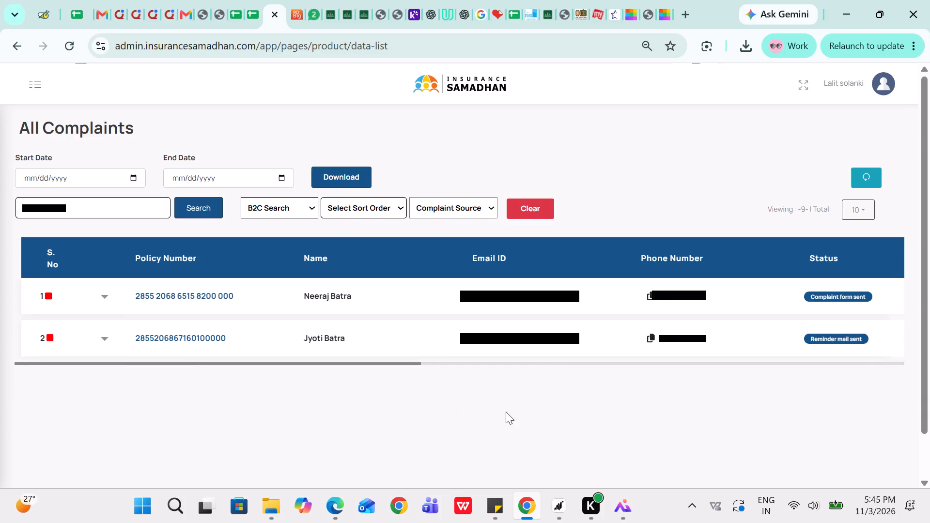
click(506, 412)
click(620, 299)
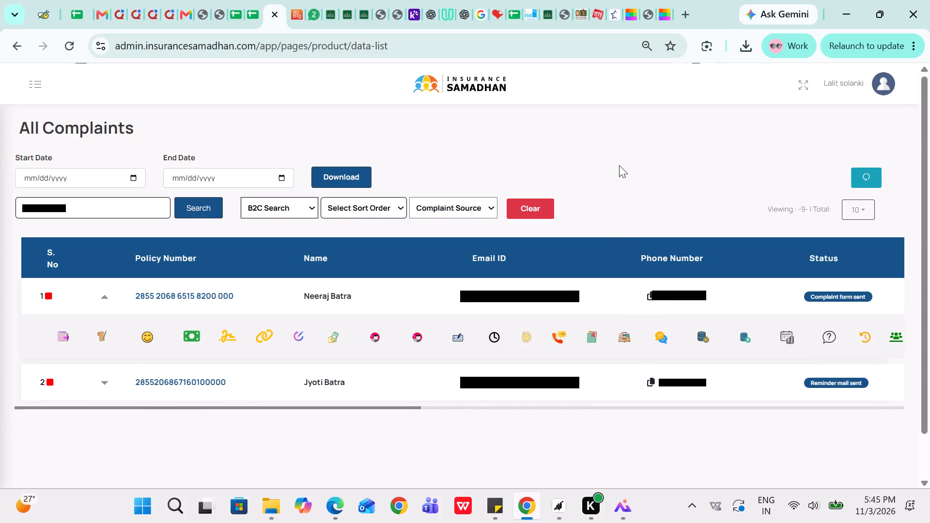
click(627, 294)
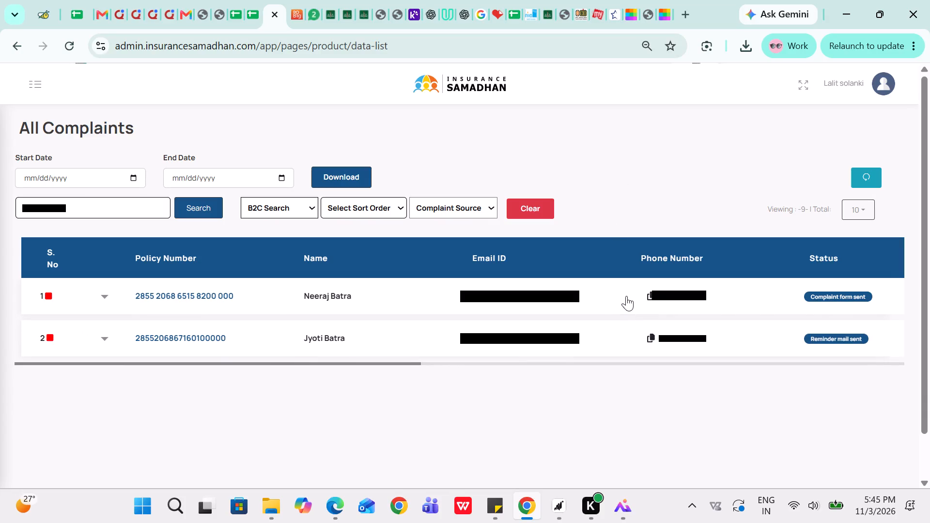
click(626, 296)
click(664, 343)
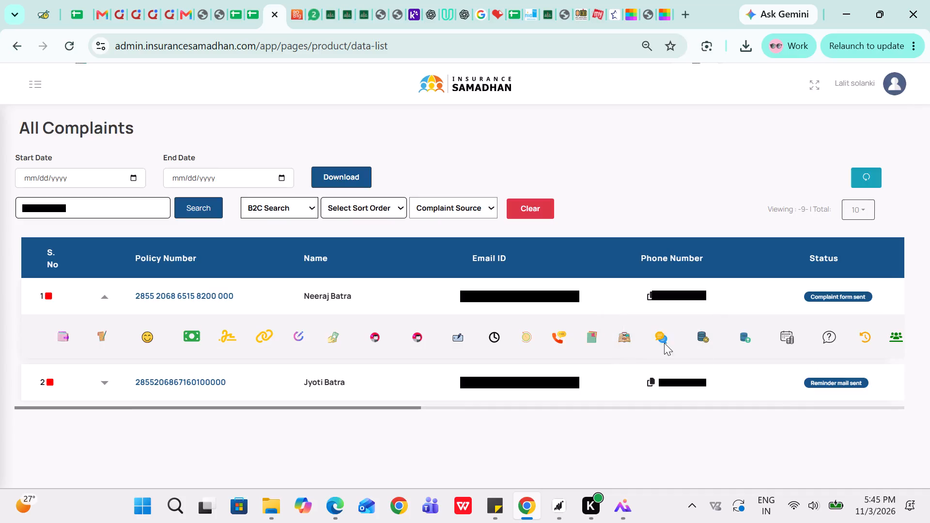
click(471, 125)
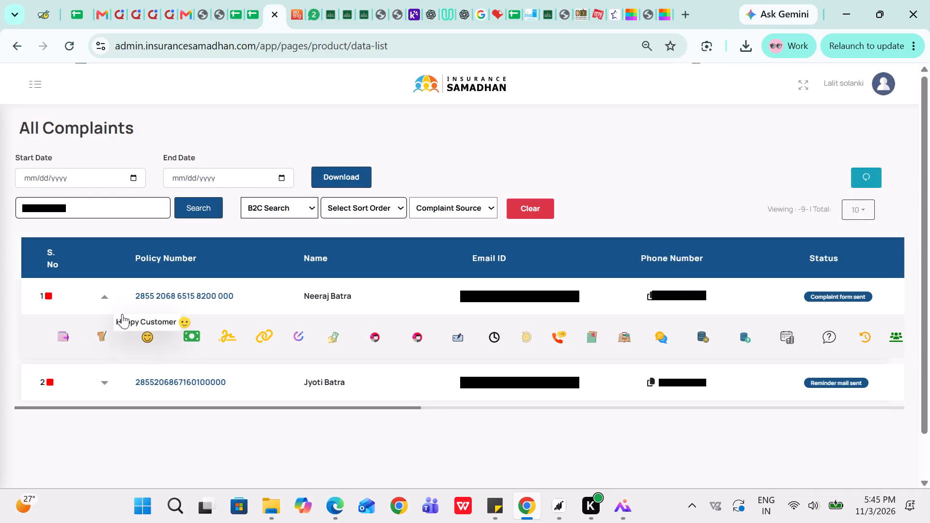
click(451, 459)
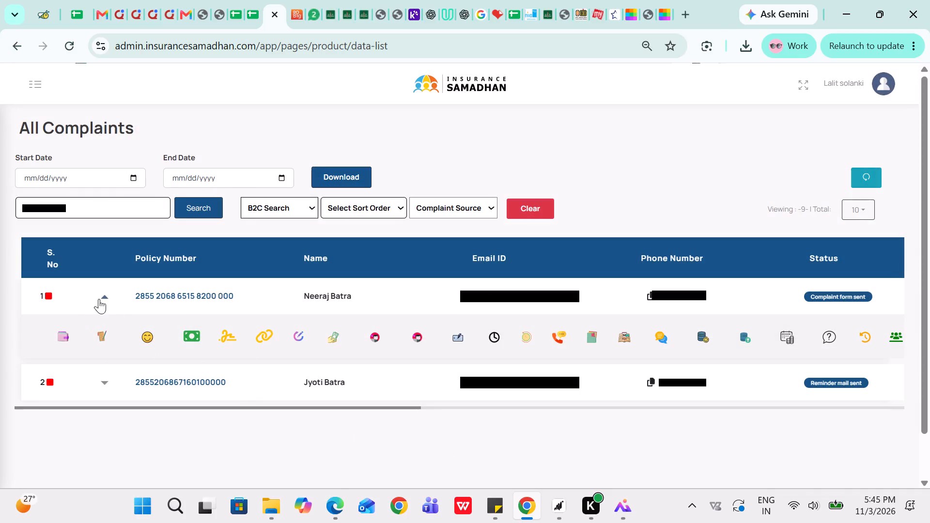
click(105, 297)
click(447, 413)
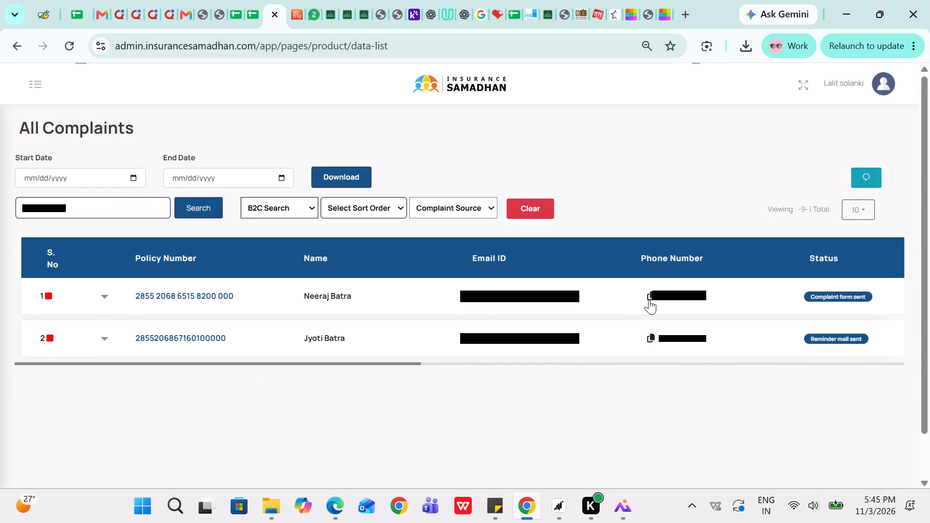
Reopen the first complaint's communication log and examine its entries' dates, authors, descriptions and complaint stages.
click(633, 299)
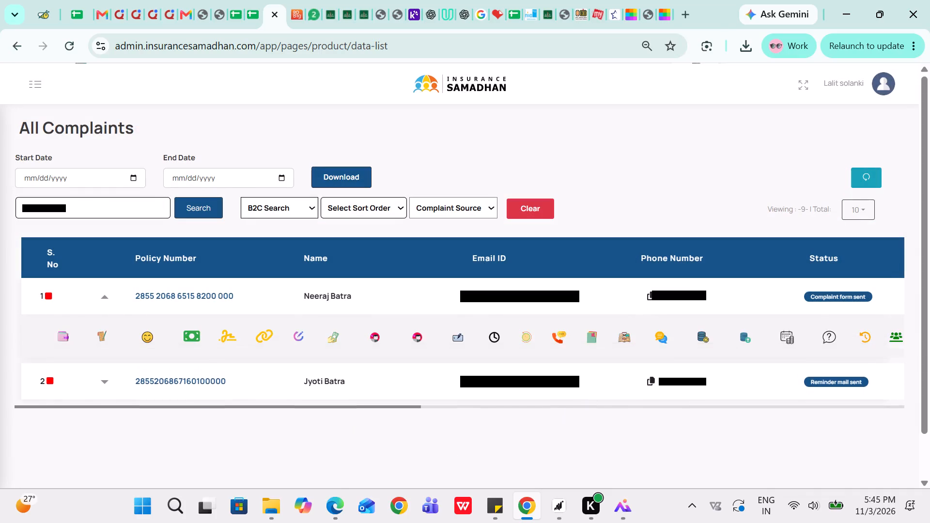
click(665, 344)
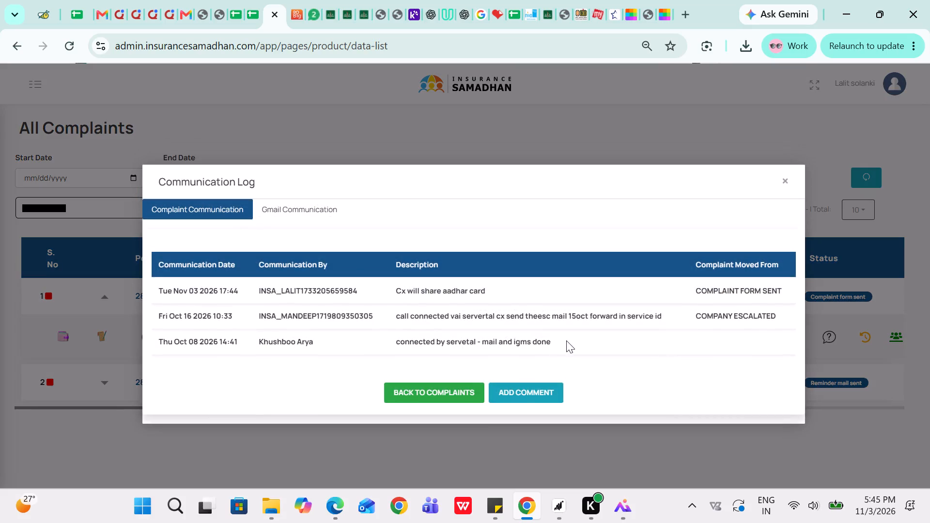
drag(566, 340, 147, 284)
click(505, 353)
drag(582, 346, 268, 311)
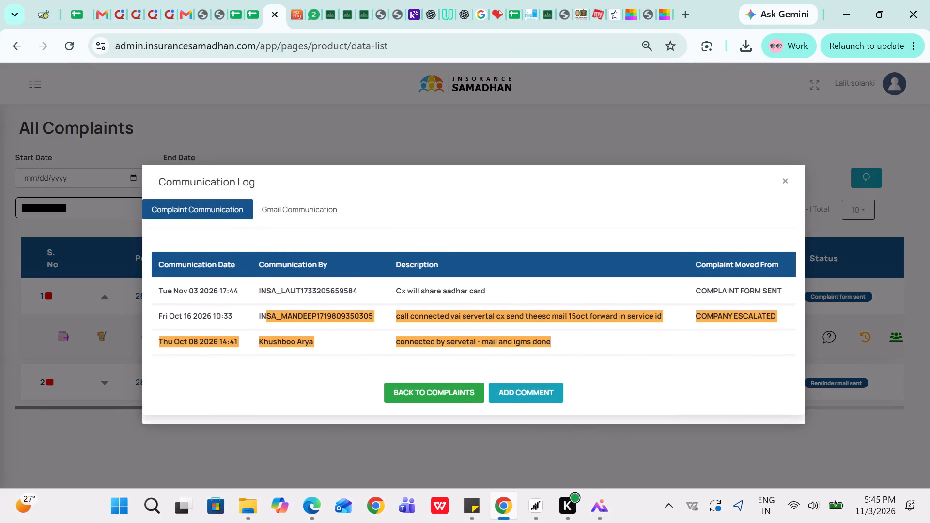
drag(268, 311, 154, 289)
click(272, 285)
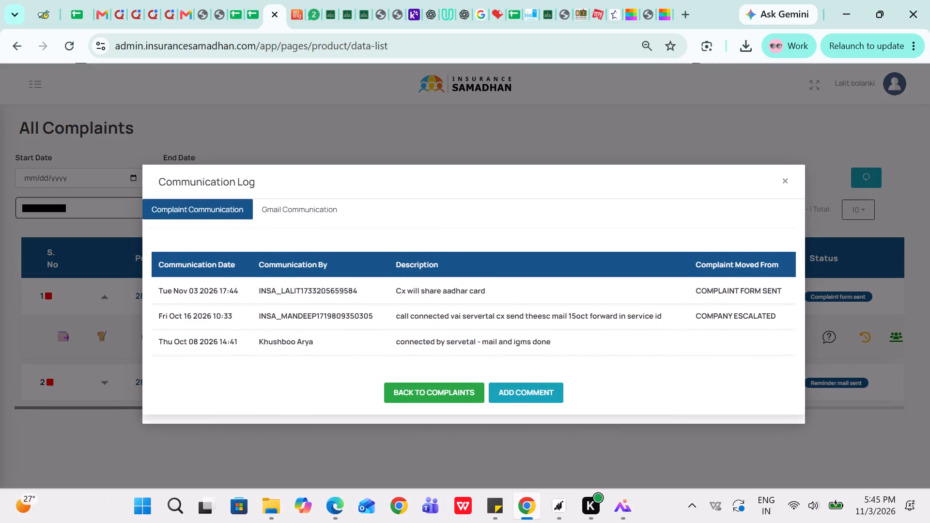
drag(566, 341, 145, 275)
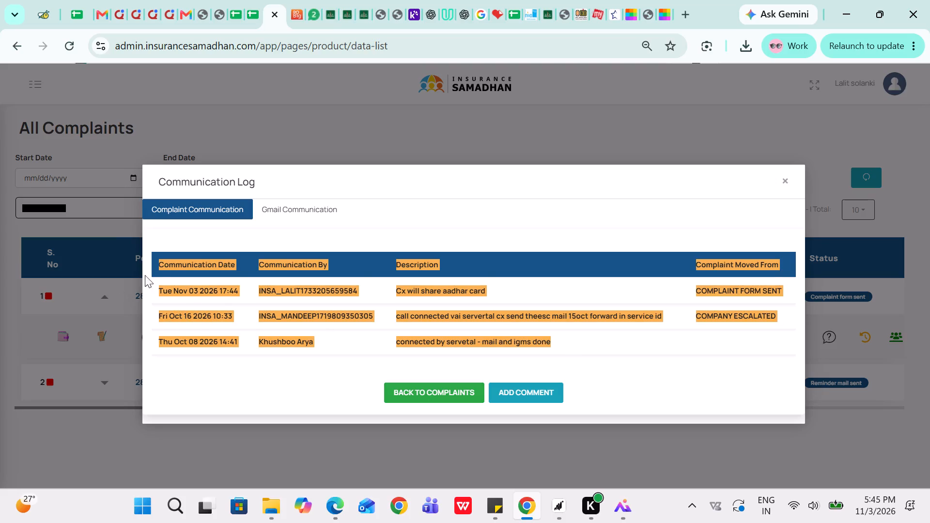
drag(145, 275, 142, 168)
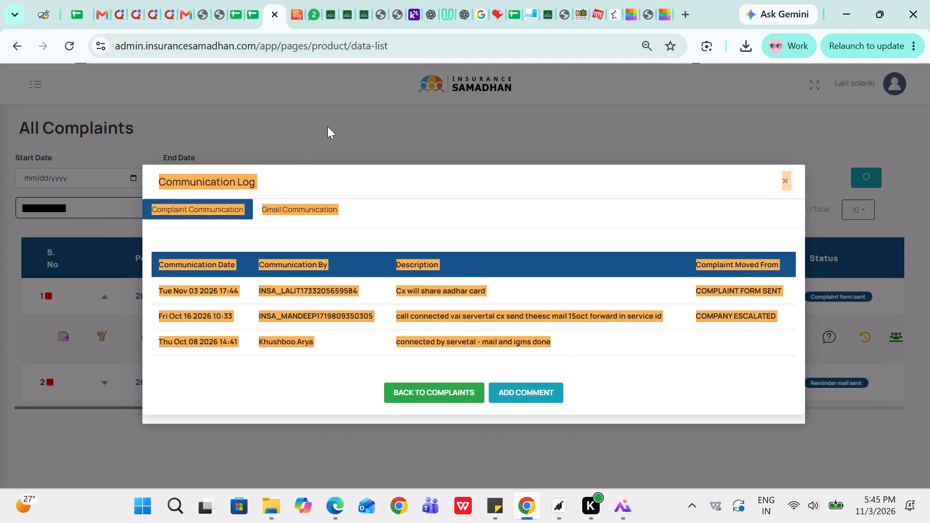
Close the communication log and collapse the first complaint's row of actions.
click(327, 126)
click(407, 292)
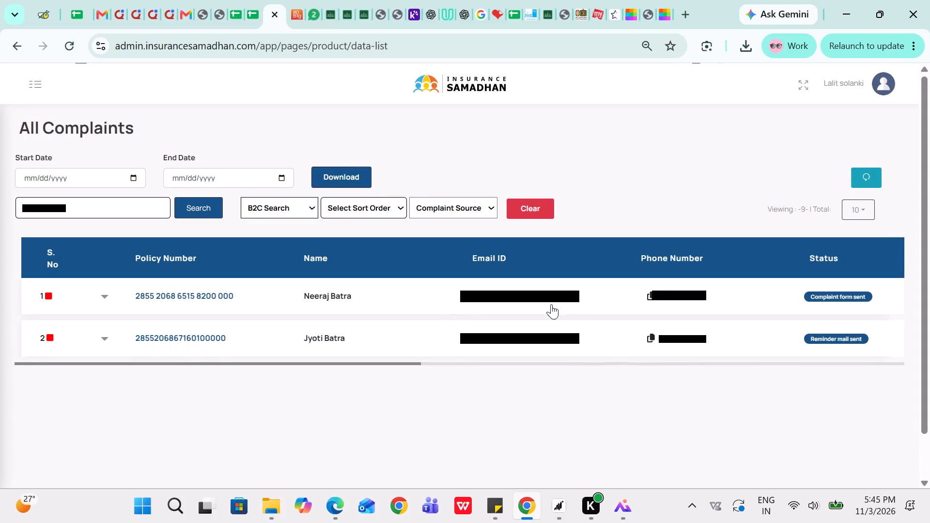
Reopen the first complaint's communication log, review the logged entries including the Aadhar card comment, and close it.
click(636, 296)
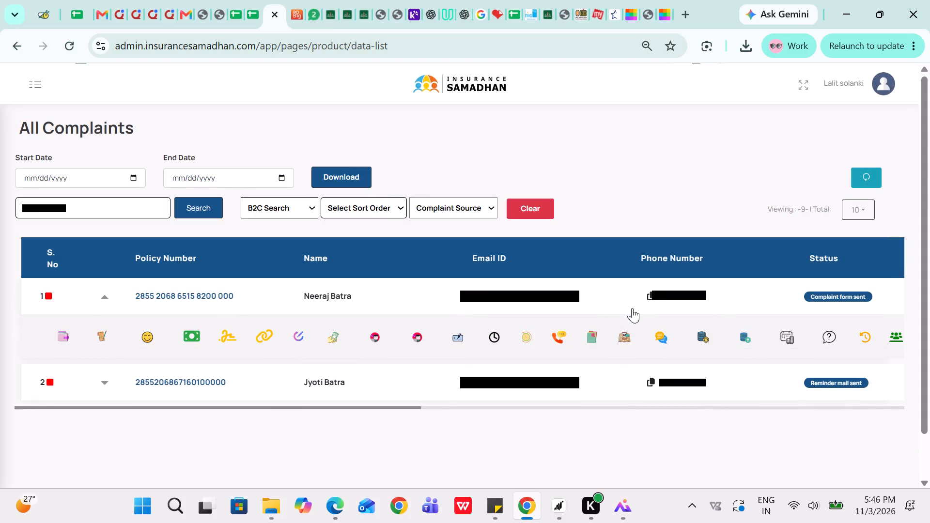
click(615, 291)
click(644, 295)
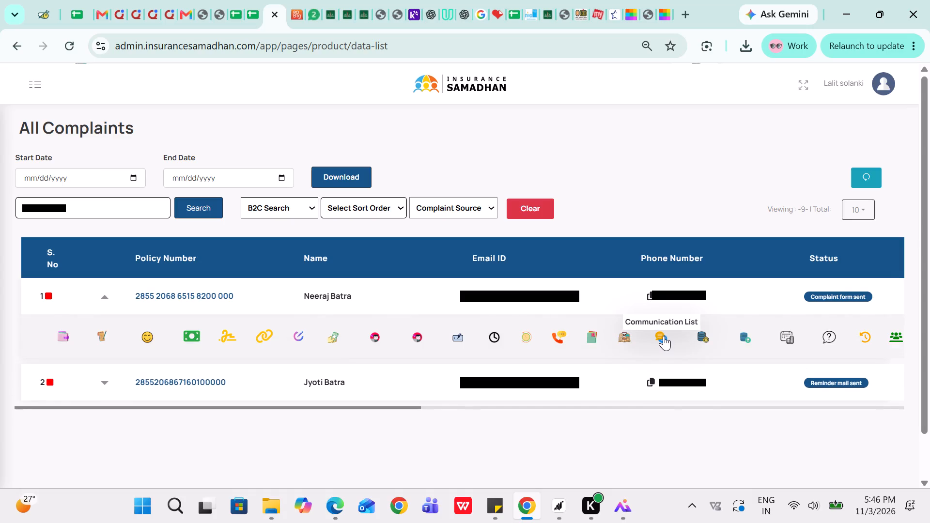
click(664, 336)
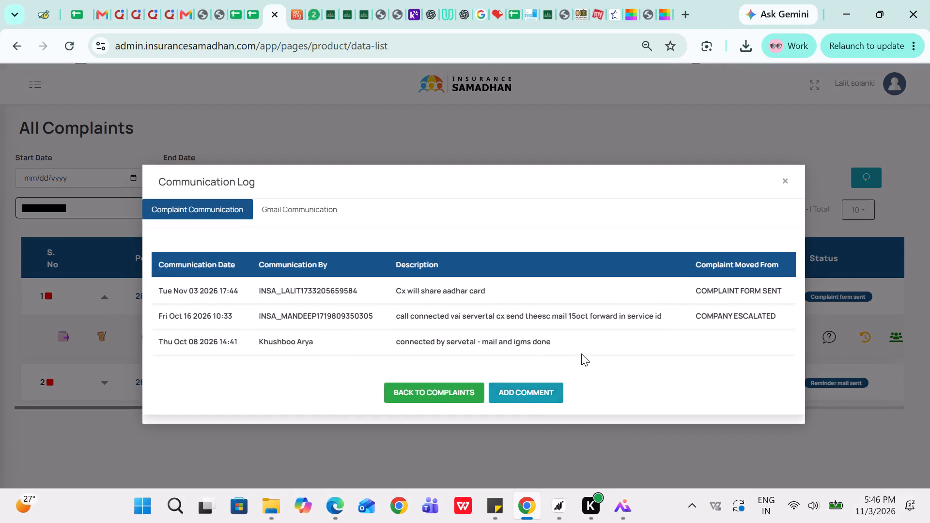
drag(582, 344, 147, 209)
click(307, 147)
click(108, 297)
click(440, 398)
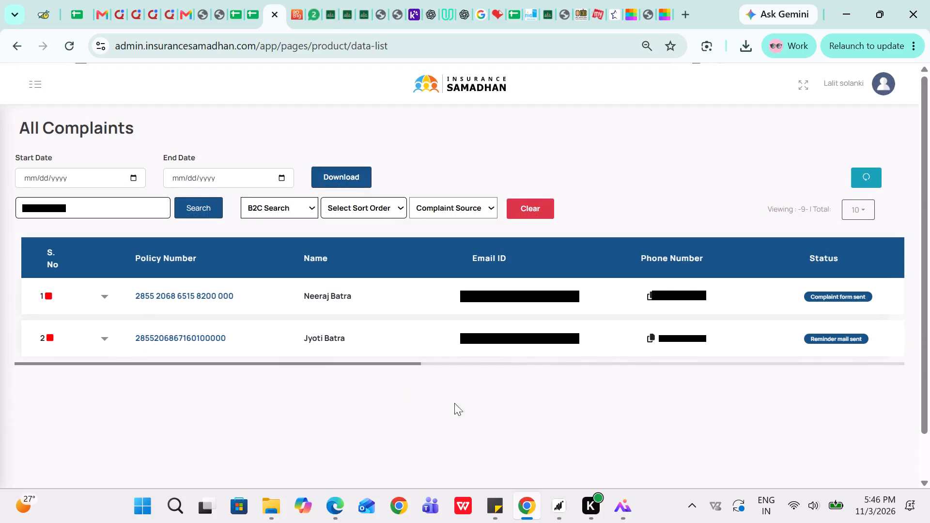
Open the communication log of the complaint with status Complaint form sent once more, close it and collapse the complaint's actions.
click(615, 289)
click(663, 340)
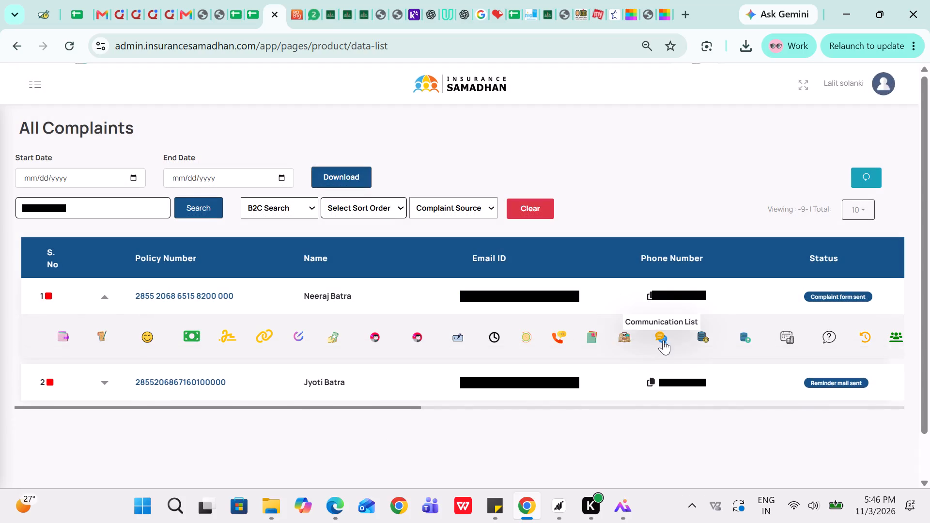
click(325, 132)
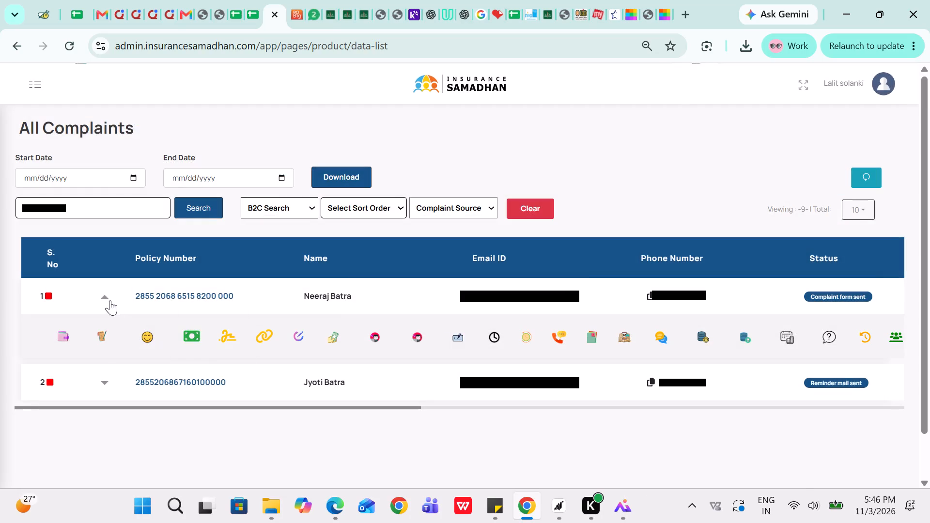
click(109, 300)
click(470, 445)
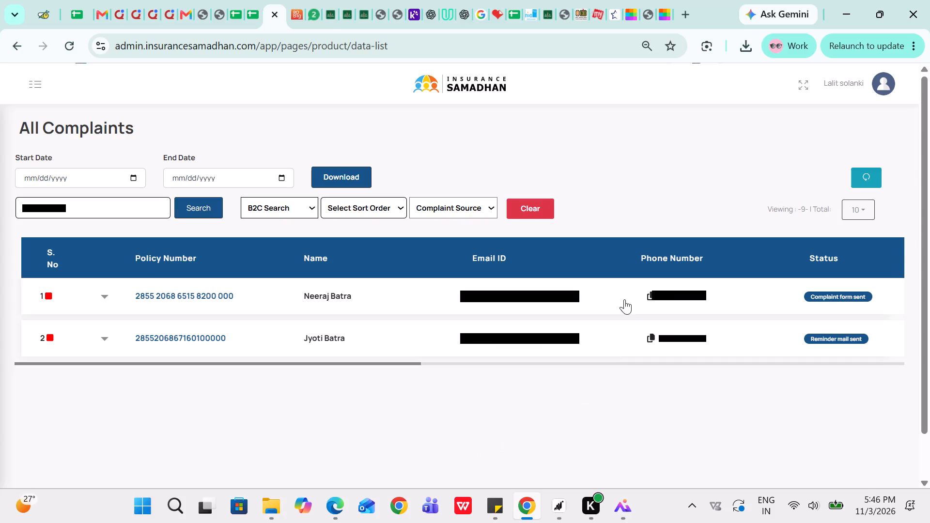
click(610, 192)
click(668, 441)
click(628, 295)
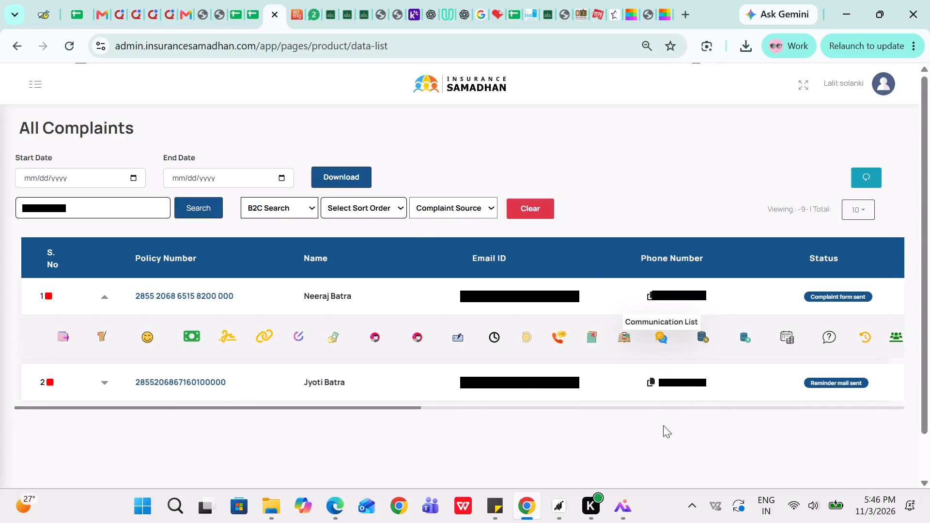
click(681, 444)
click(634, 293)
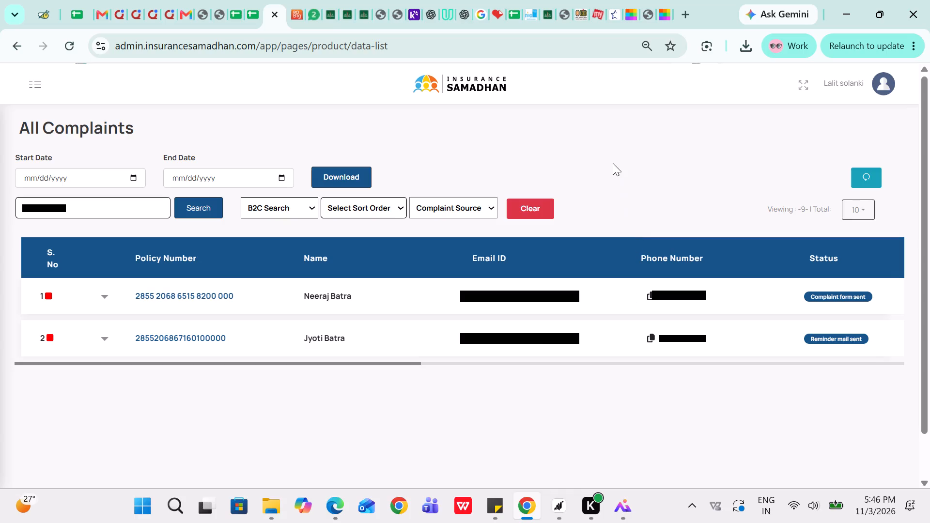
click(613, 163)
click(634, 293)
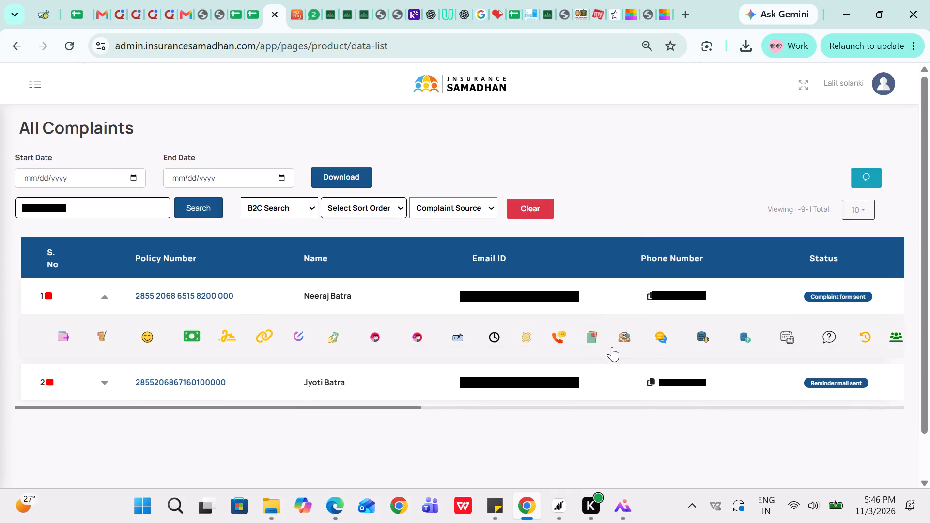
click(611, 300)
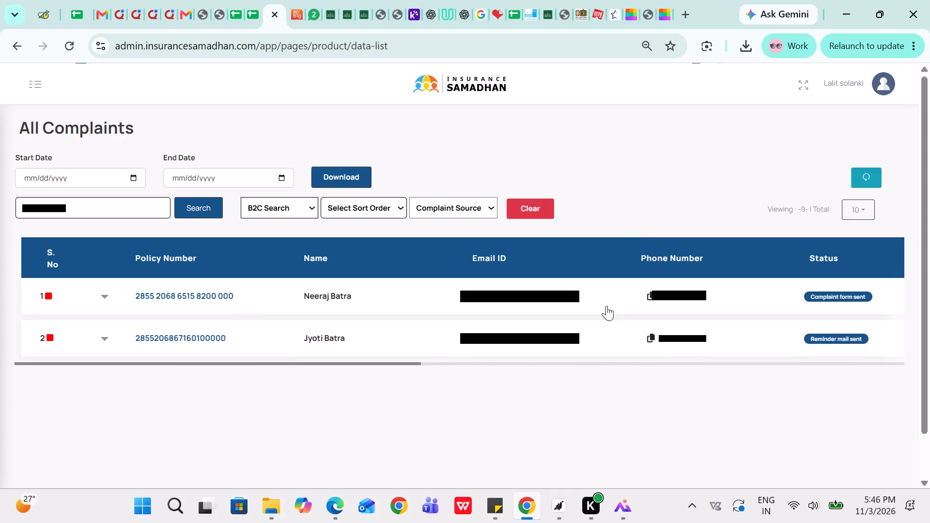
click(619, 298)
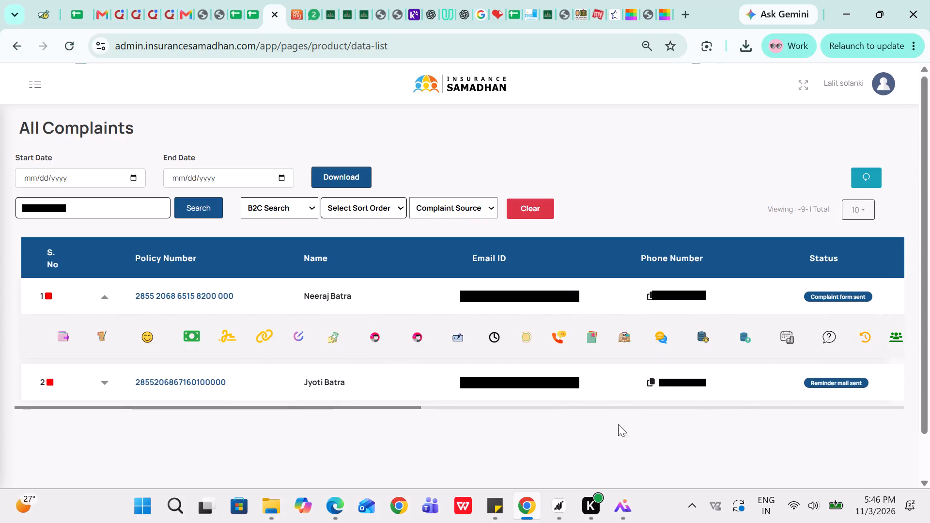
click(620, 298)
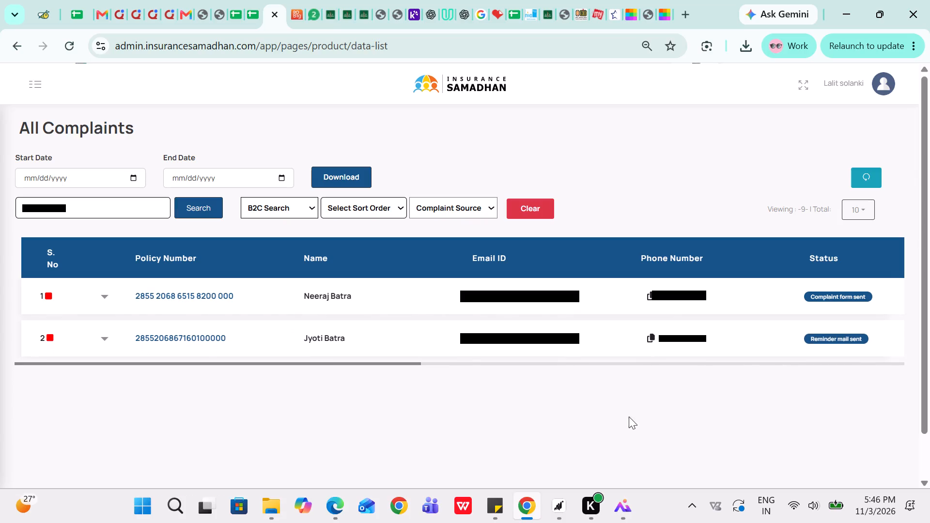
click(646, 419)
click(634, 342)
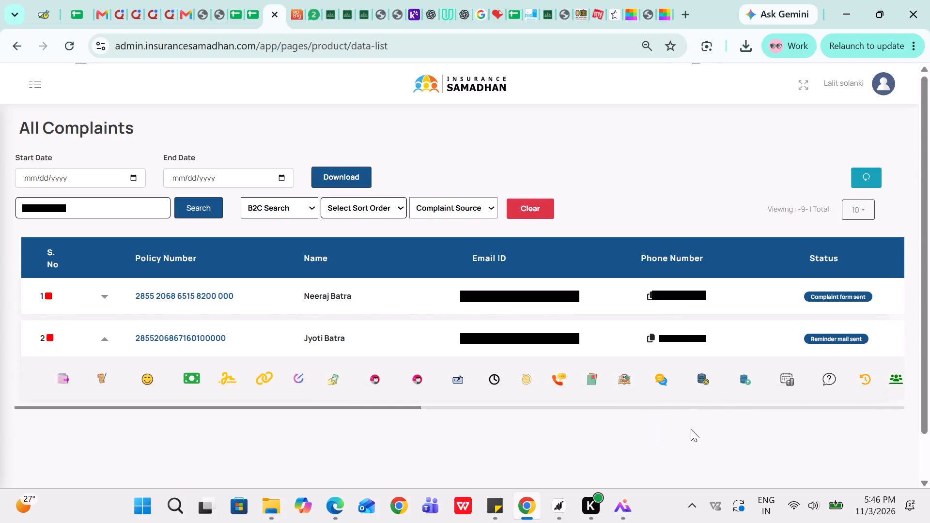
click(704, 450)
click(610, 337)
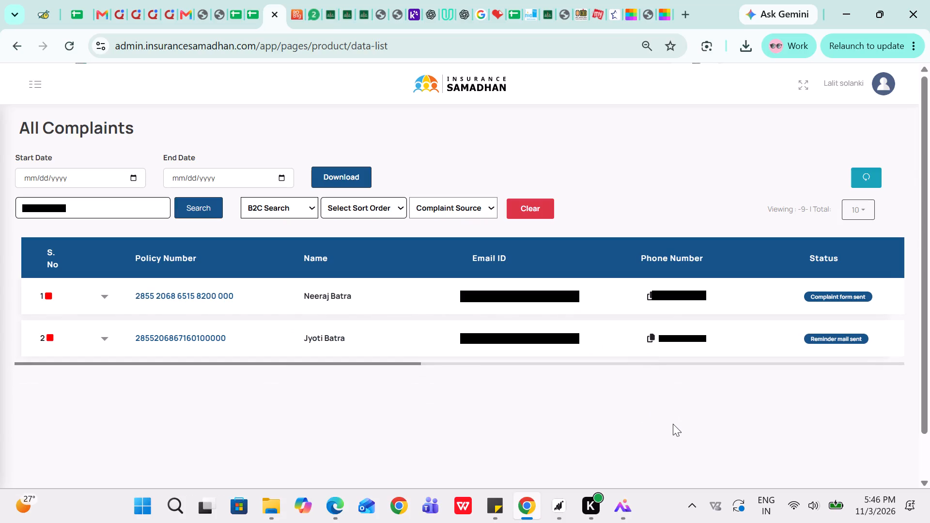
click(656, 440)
Open the communication log of the complaint with status Complaint form sent, review its entries, then close it and collapse the complaint's actions.
click(641, 418)
click(623, 280)
click(666, 341)
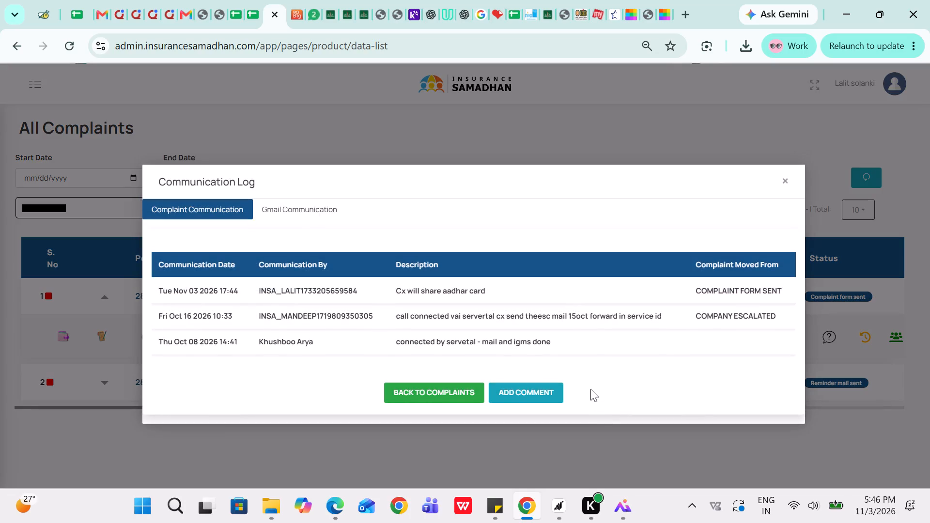
drag(573, 349, 102, 279)
click(380, 281)
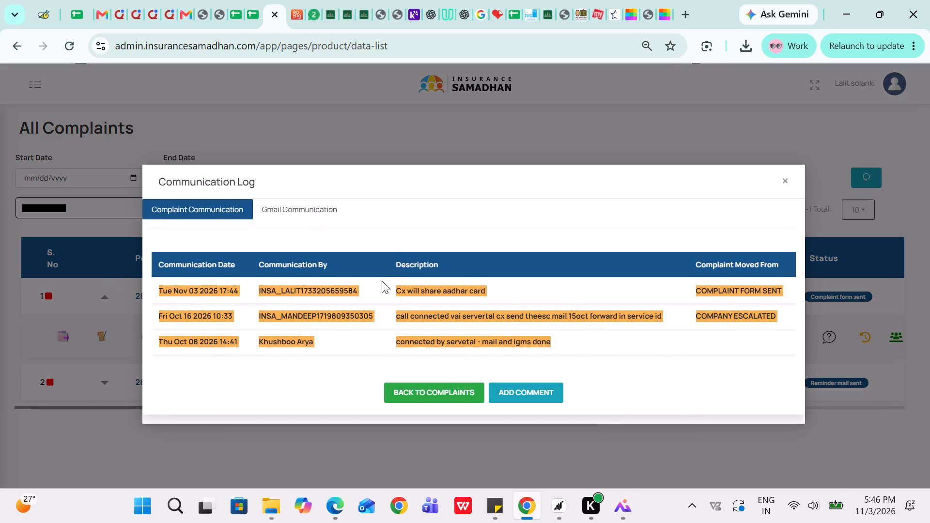
click(366, 114)
click(110, 297)
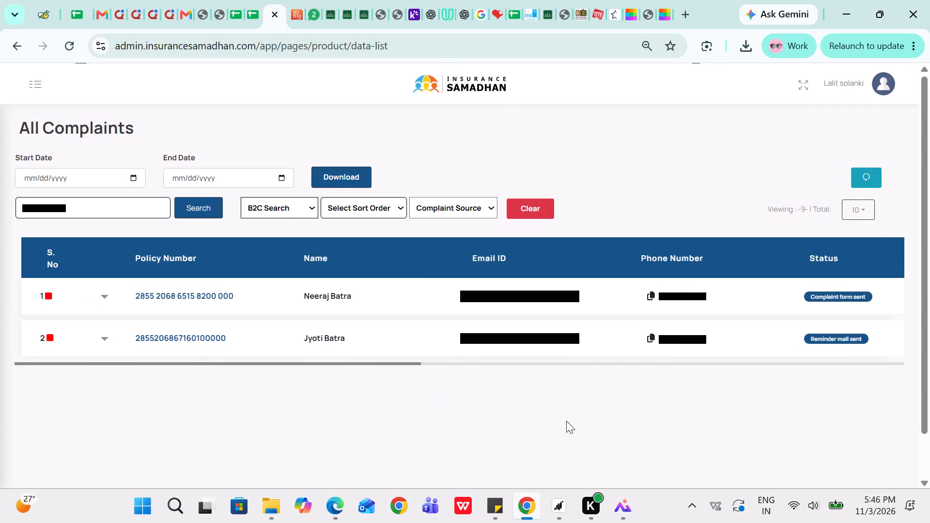
Expand the actions of the complaint with status Complaint form sent and reopen its communication log.
click(604, 431)
click(599, 304)
click(661, 344)
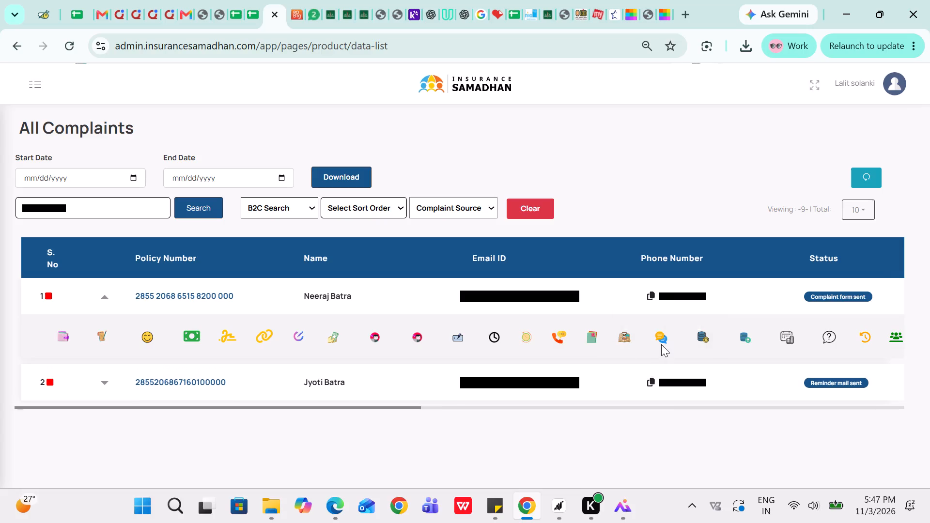
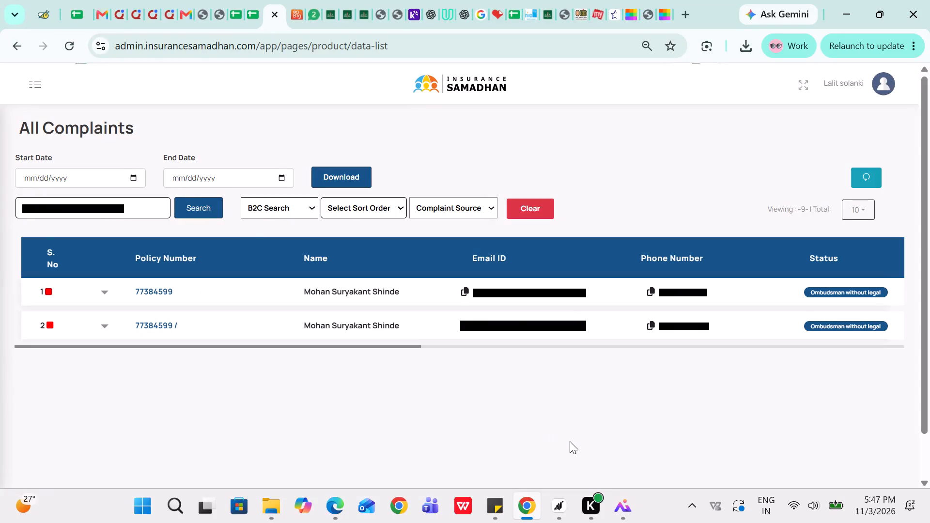
Open the communication log of the first Ombudsman without legal complaint and examine its most recent entries.
click(620, 290)
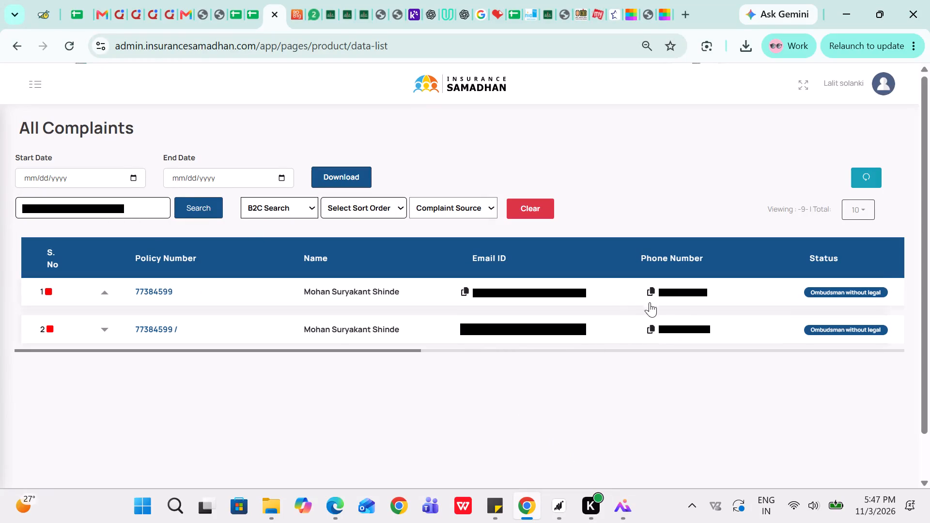
click(662, 328)
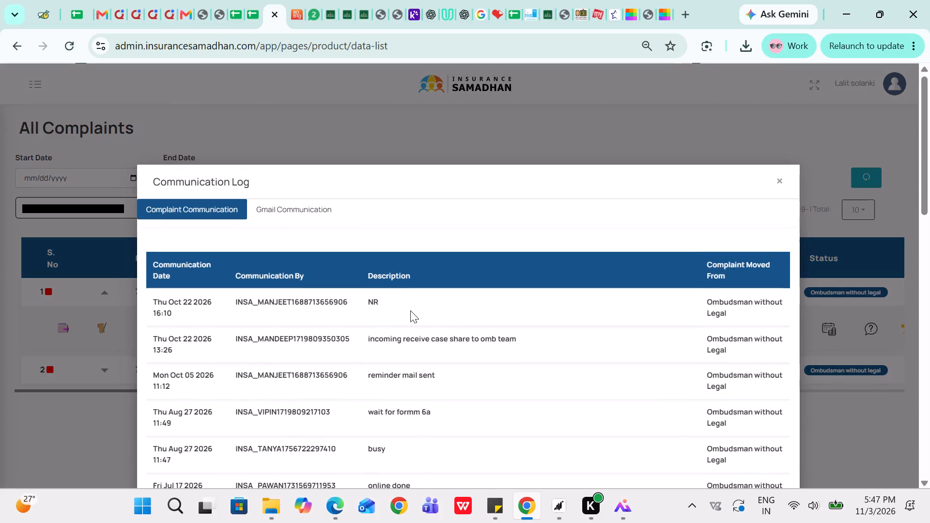
drag(412, 303, 303, 295)
click(446, 317)
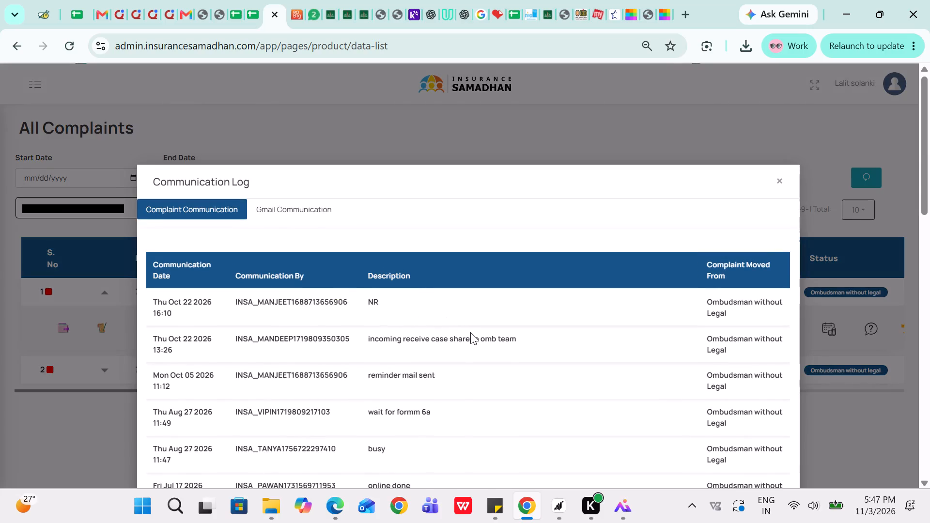
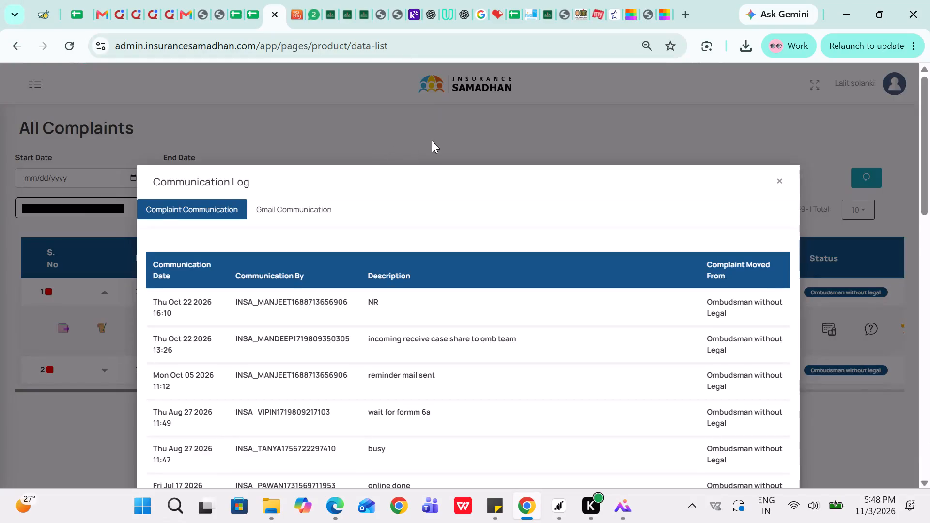
Close the communication log and copy the customer's phone number from the first complaint in the list.
click(434, 138)
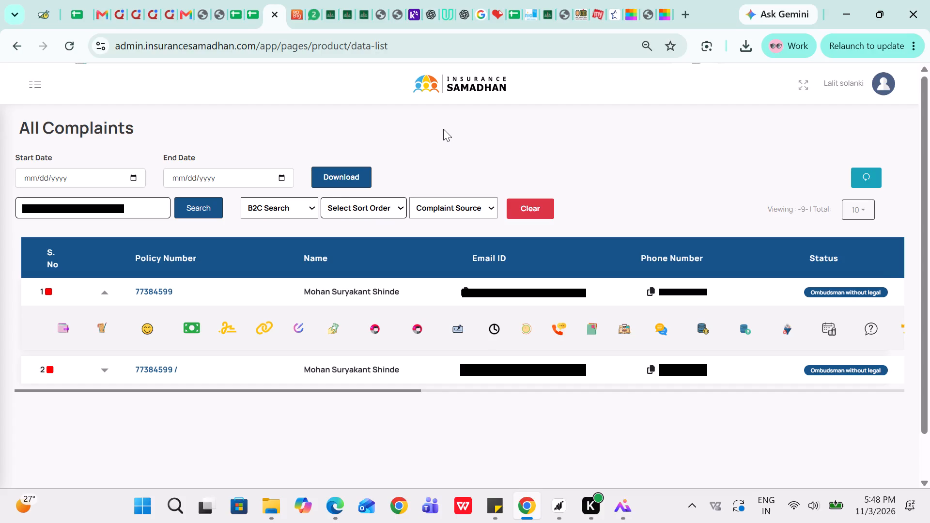
click(617, 290)
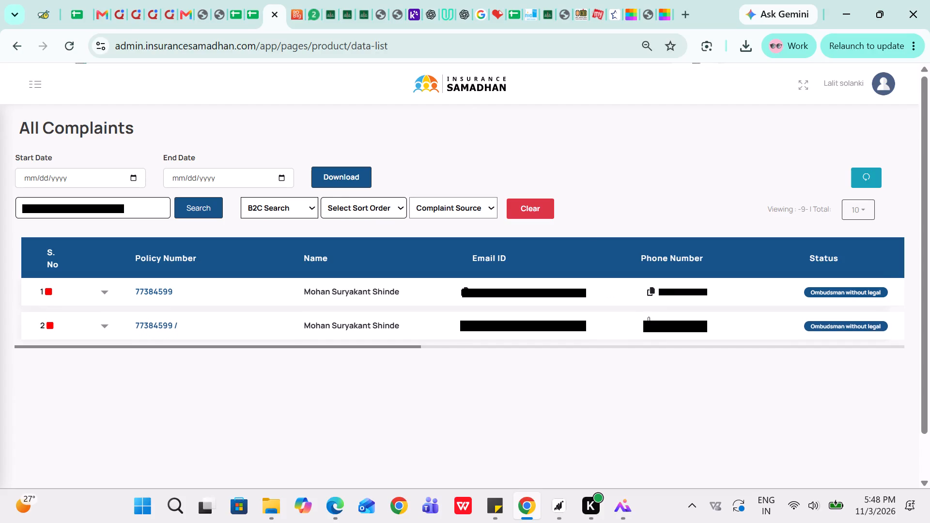
click(651, 293)
click(624, 292)
click(666, 325)
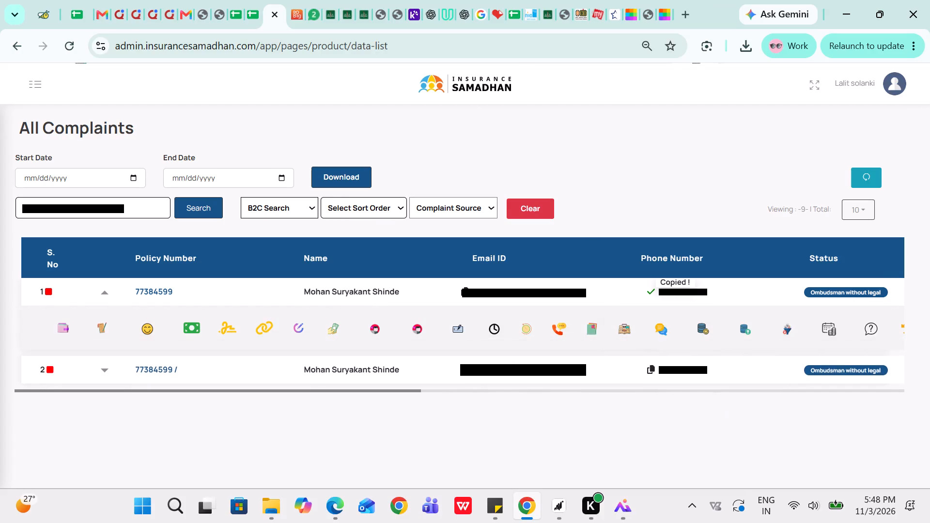
click(312, 123)
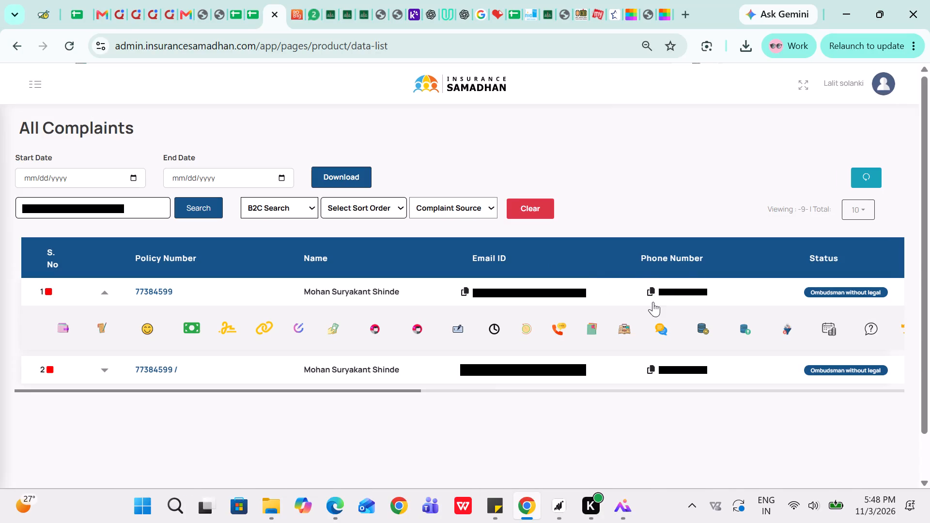
Switch to the Smartflo dialer, replace the number to call with the copied customer phone number and place the call.
click(295, 0)
double_click(418, 159)
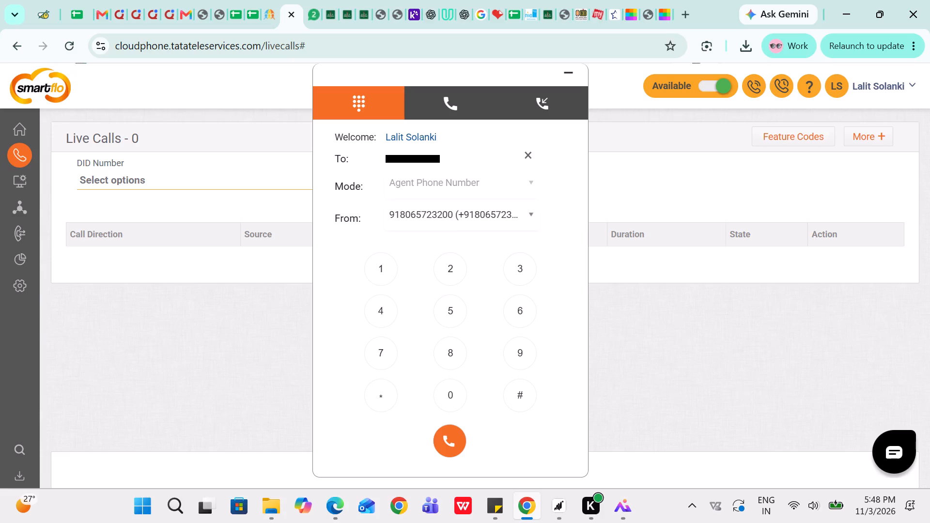
key(ctrl+v)
click(449, 451)
click(650, 381)
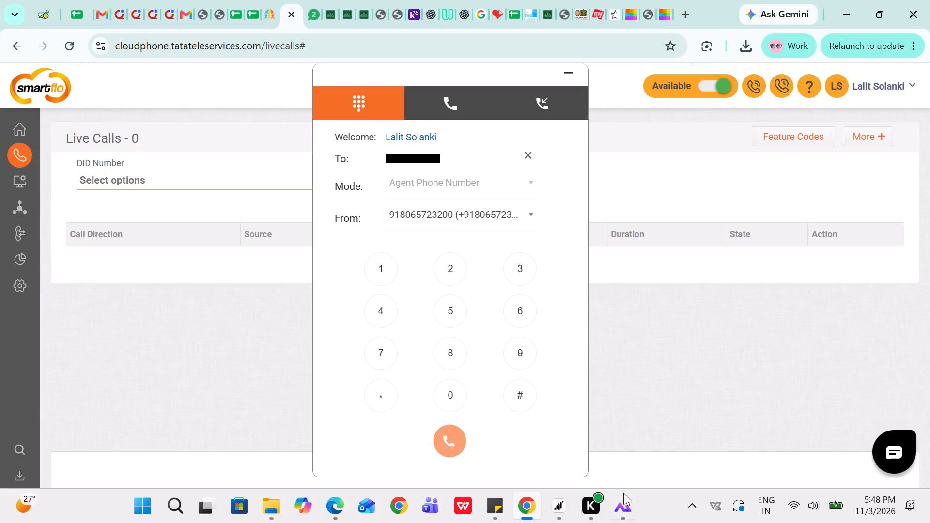
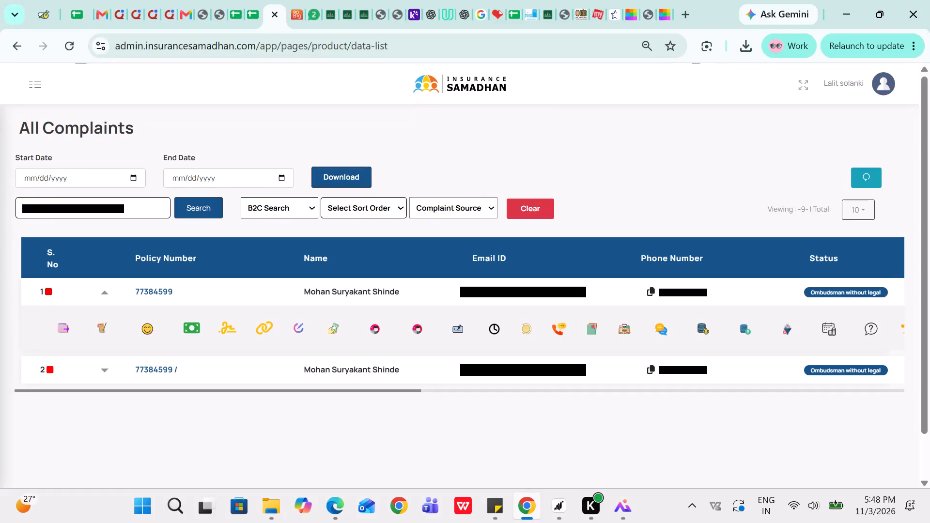
Collapse the expanded row of action icons under the first complaint in the All Complaints list.
click(108, 292)
click(517, 389)
click(602, 293)
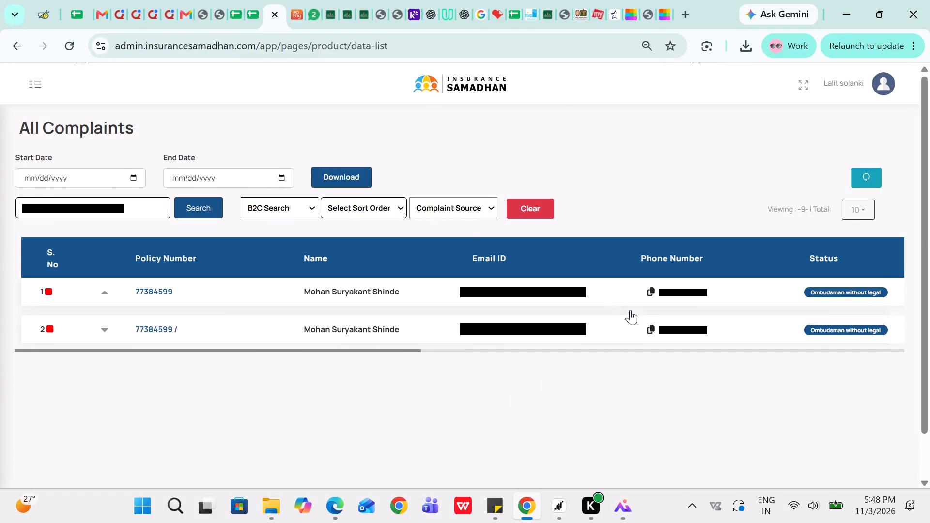
click(666, 334)
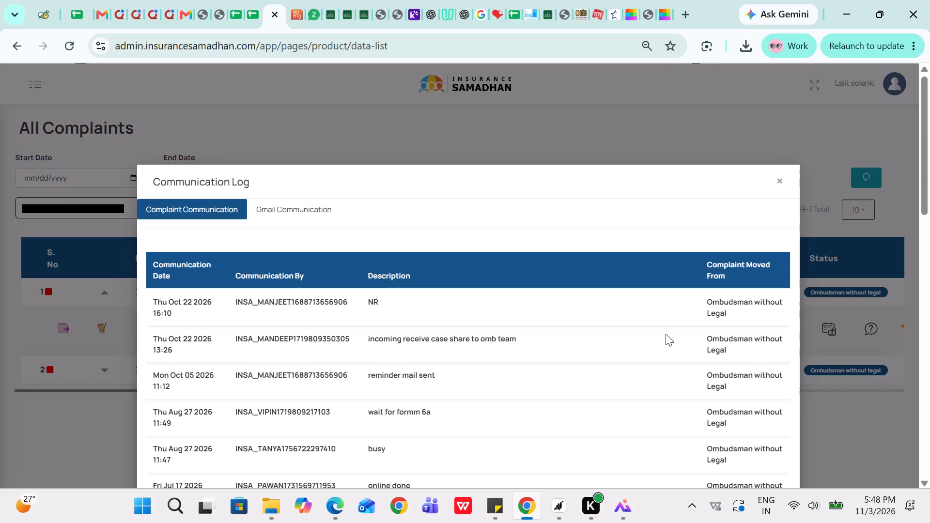
click(427, 94)
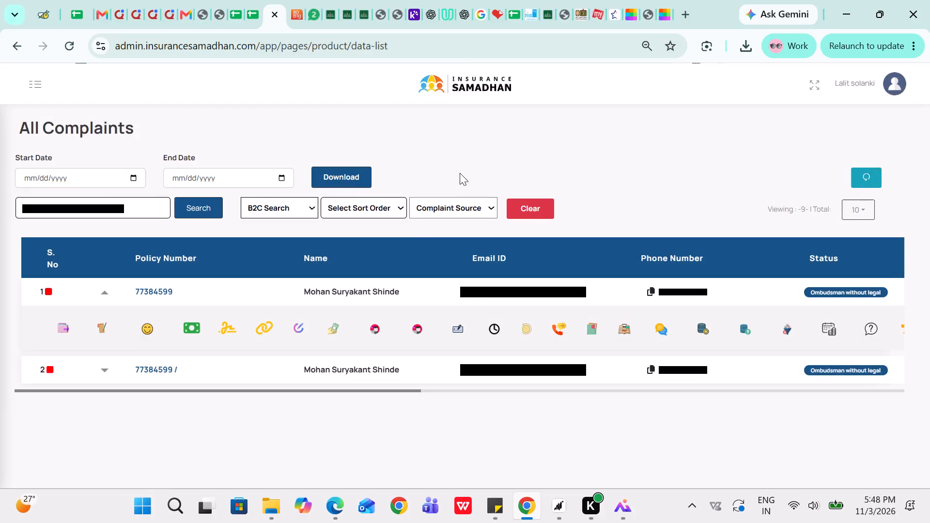
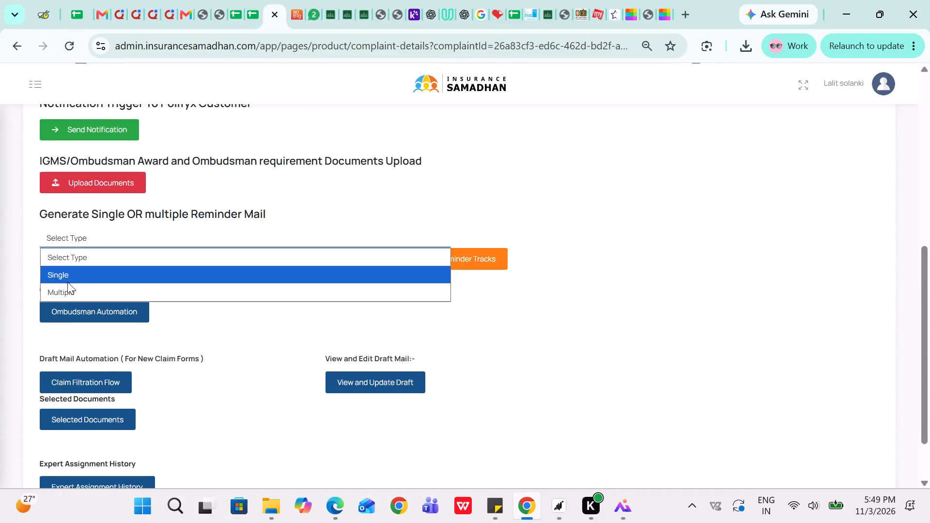
Set the reminder mail type to Single, open the Form 6A Reminder Mail draft and send it to the Pune Ombudsman.
scroll(226, 301, up, 5)
scroll(363, 296, down, 5)
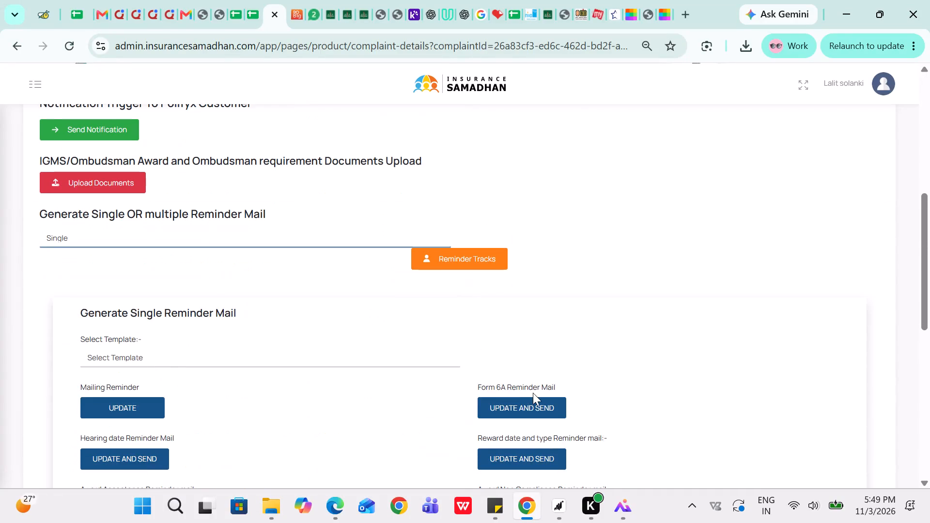
click(555, 412)
scroll(715, 247, down, 4)
scroll(594, 268, down, 1)
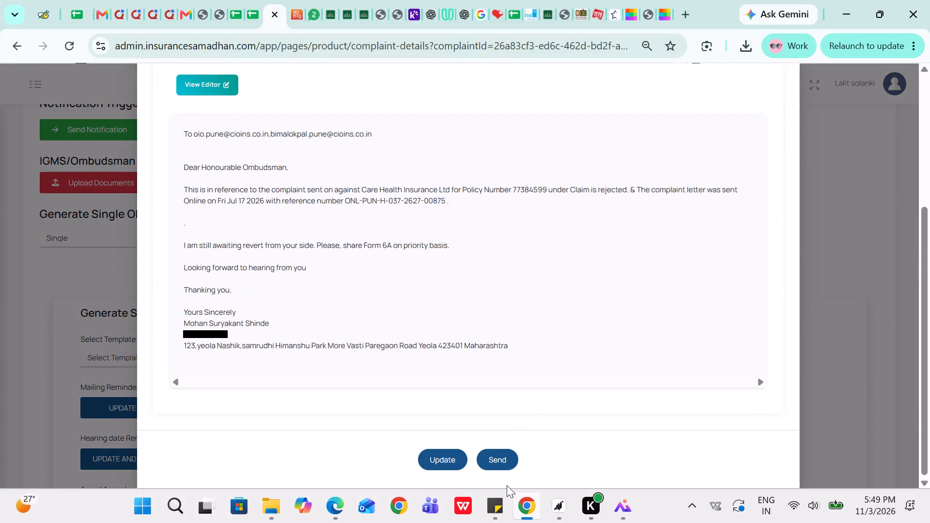
click(508, 453)
click(542, 137)
scroll(528, 250, up, 4)
scroll(224, 232, up, 9)
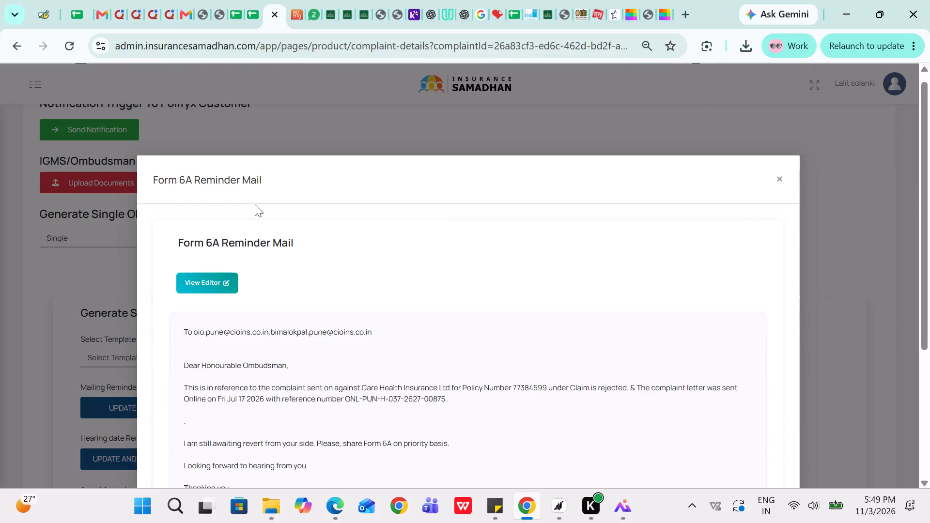
Review the first complaint's communication log from its complaint comments and close it.
scroll(255, 204, up, 16)
click(298, 136)
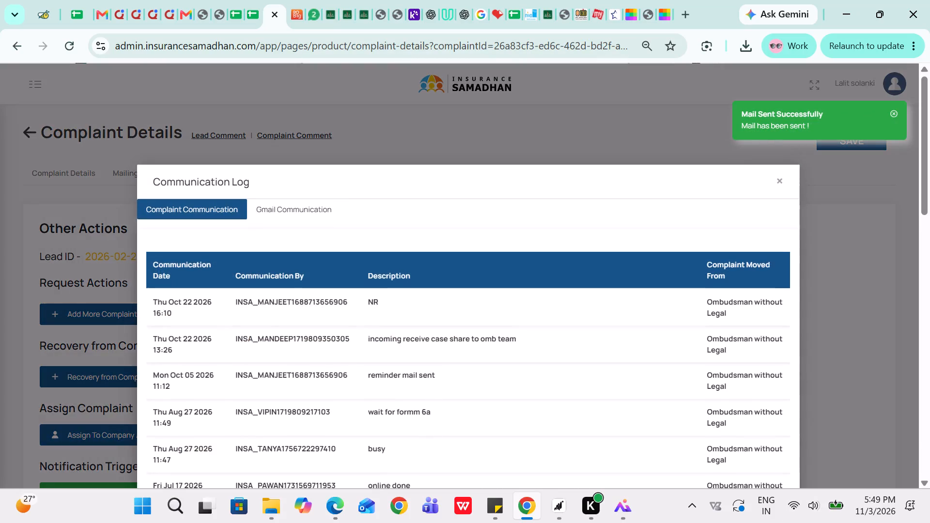
click(291, 128)
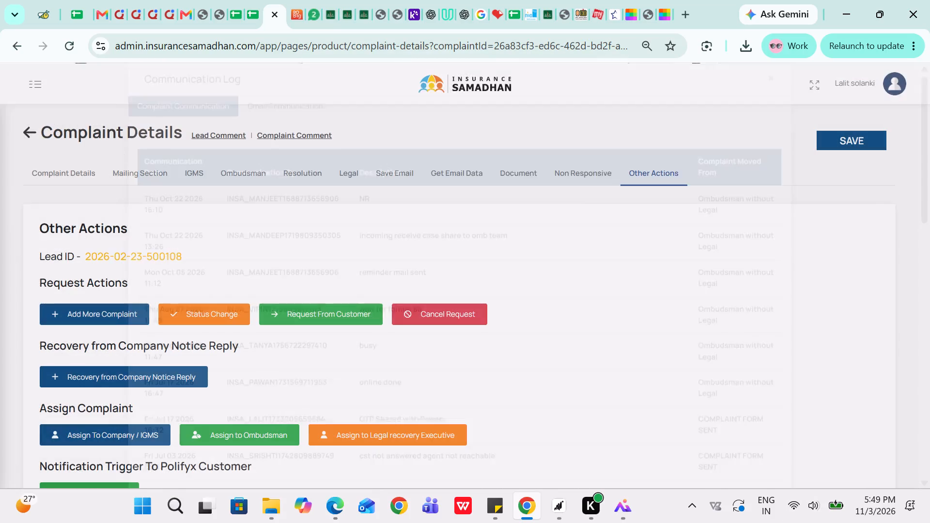
Return to the All Complaints list and open the second complaint of the same customer.
drag(50, 157, 60, 167)
click(66, 174)
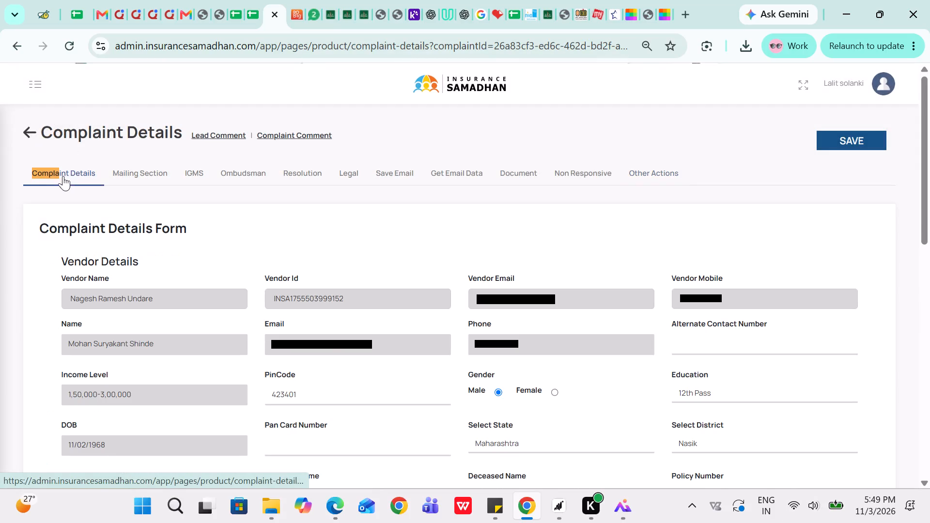
click(24, 126)
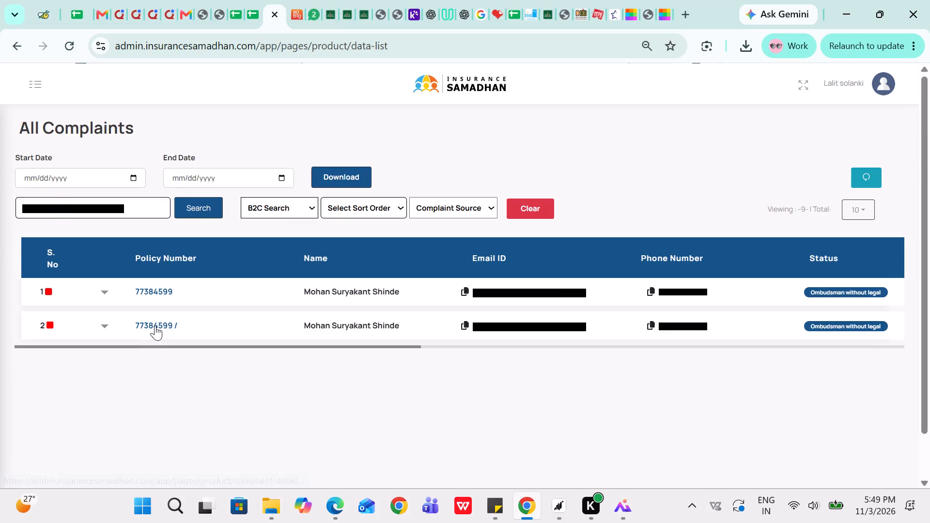
click(155, 325)
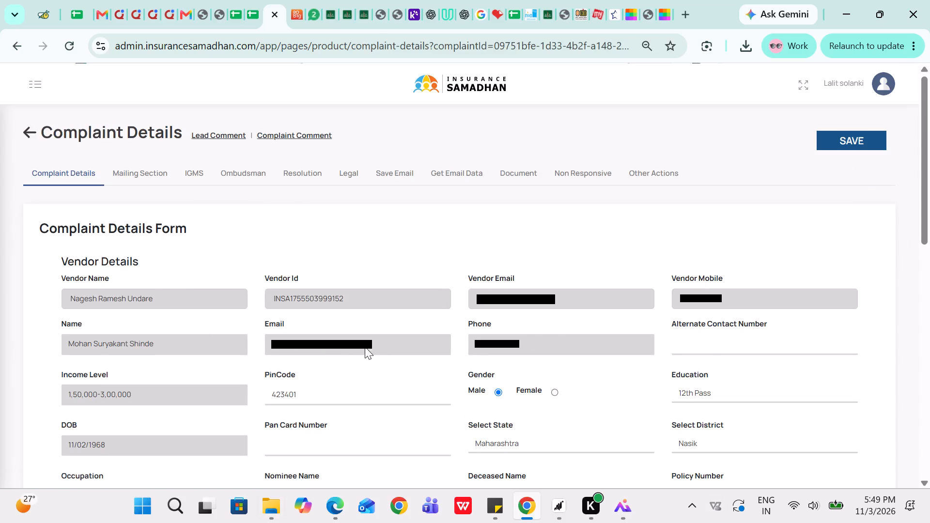
drag(420, 346, 209, 346)
click(365, 344)
Generate the single Form 6A reminder mail for this complaint and send it to the Pune Ombudsman.
click(662, 175)
scroll(356, 216, down, 4)
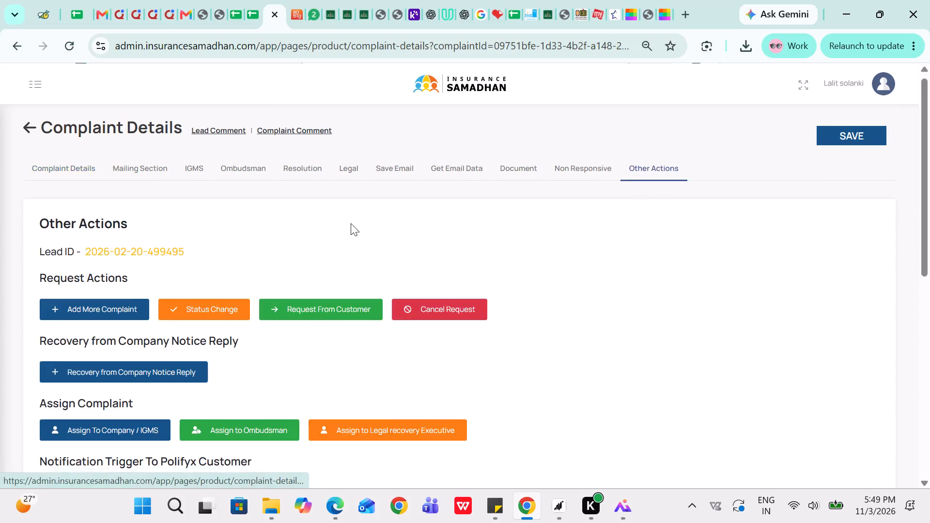
scroll(283, 257, down, 4)
click(95, 172)
click(84, 208)
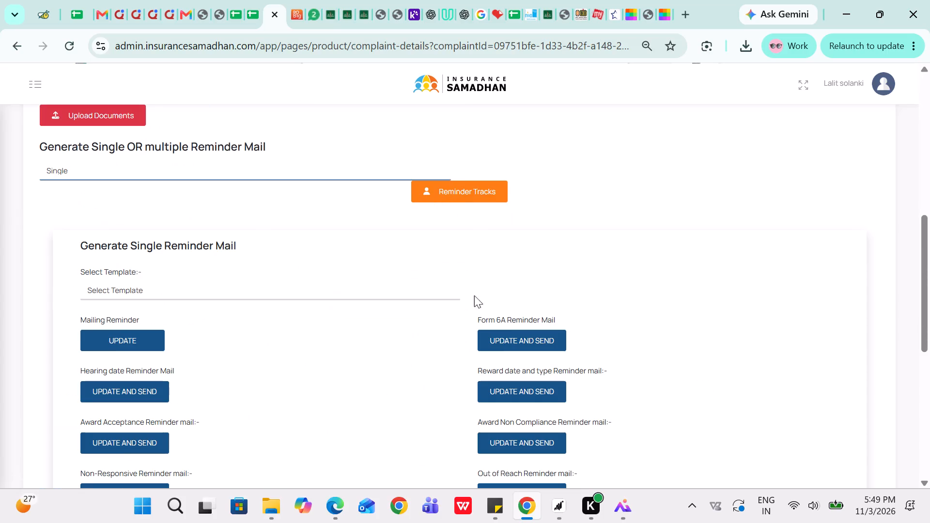
click(531, 333)
scroll(645, 283, down, 9)
click(509, 461)
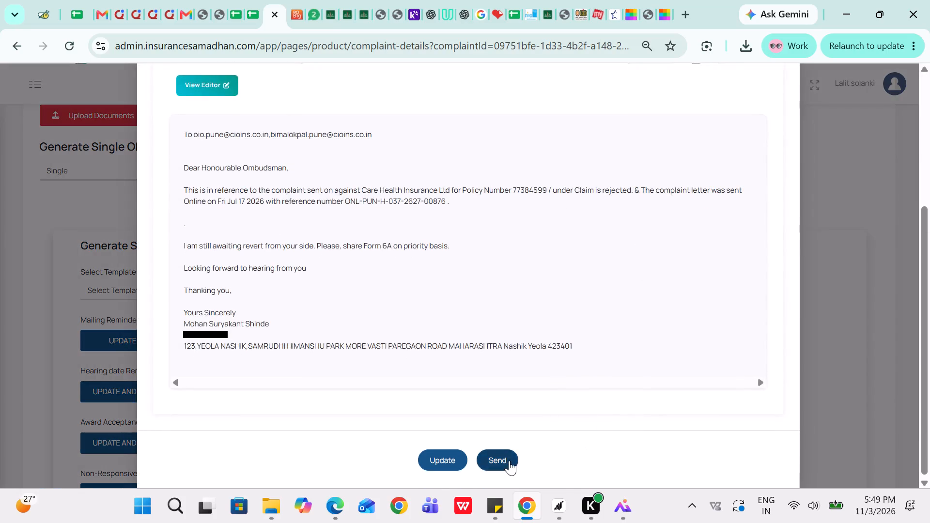
click(537, 140)
Return to the complaint details form and examine the vendor email, customer email and customer phone fields.
scroll(527, 241, up, 17)
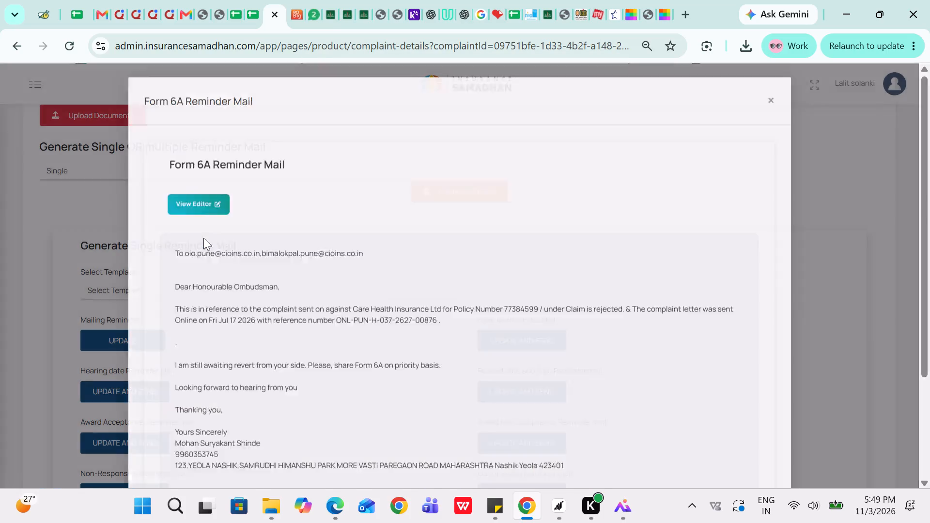
scroll(203, 238, up, 11)
scroll(104, 191, down, 1)
scroll(104, 191, up, 4)
click(79, 171)
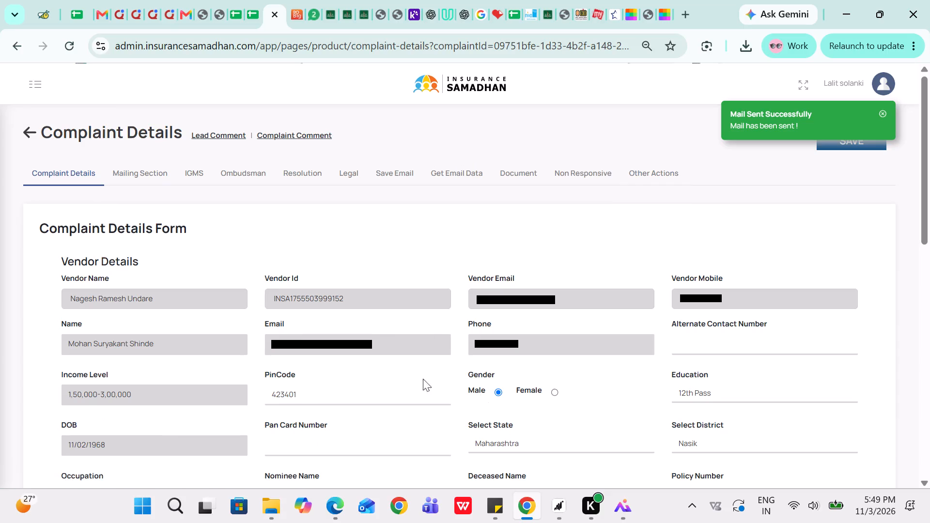
drag(443, 353, 145, 356)
click(549, 281)
drag(613, 302, 407, 302)
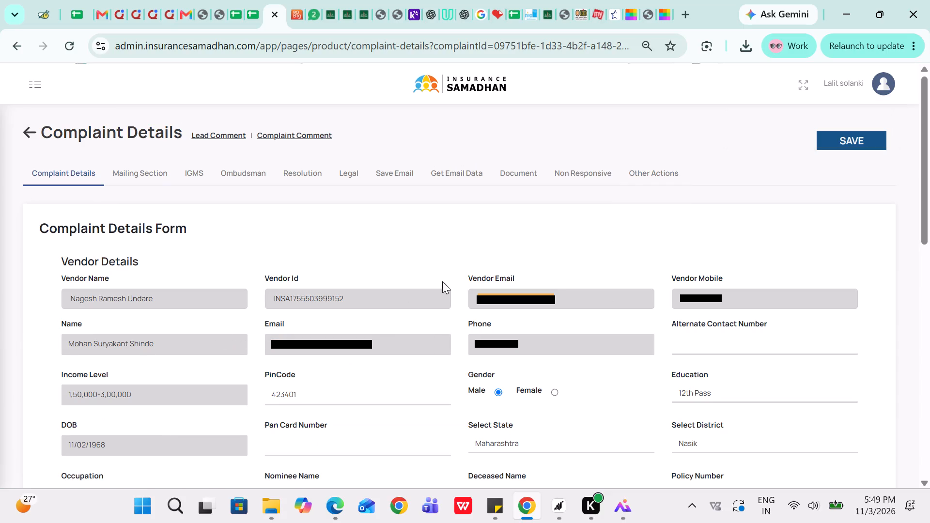
click(506, 259)
drag(590, 299, 409, 308)
click(487, 250)
drag(601, 295, 387, 300)
click(601, 271)
drag(636, 298, 388, 308)
click(522, 253)
drag(561, 350, 390, 358)
drag(420, 339, 408, 342)
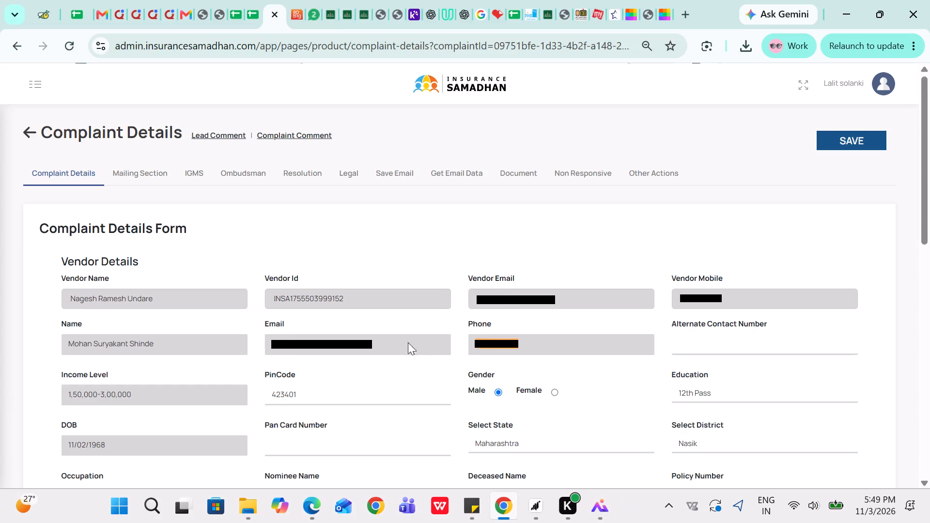
drag(408, 342, 293, 350)
click(413, 346)
drag(404, 348, 291, 353)
click(406, 343)
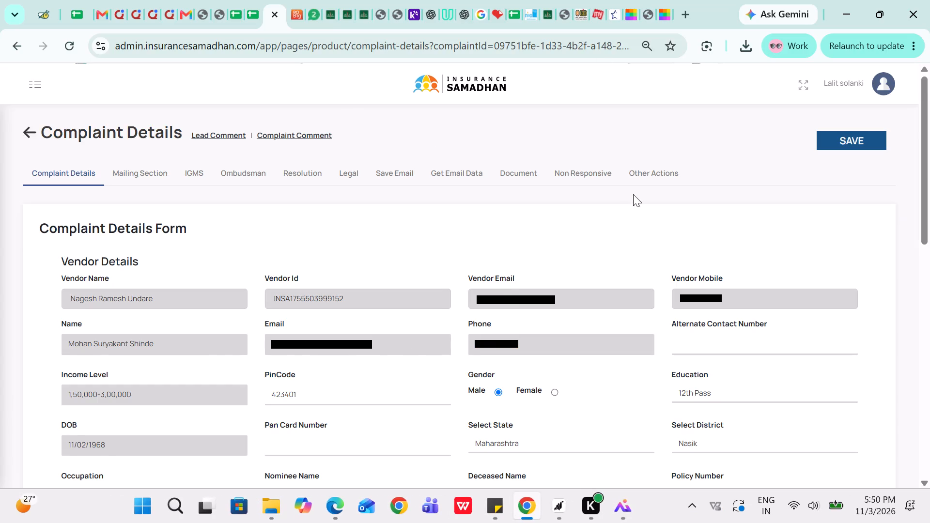
Examine the Lead ID and request actions in the complaint's Other Actions section.
click(637, 176)
scroll(374, 237, down, 4)
scroll(355, 249, up, 1)
scroll(351, 251, down, 2)
scroll(119, 283, up, 4)
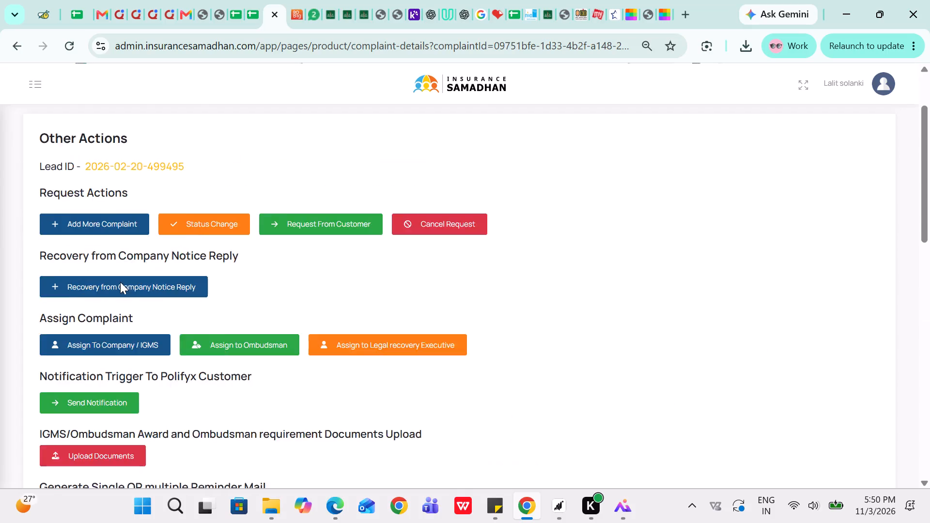
scroll(122, 280, up, 4)
click(202, 261)
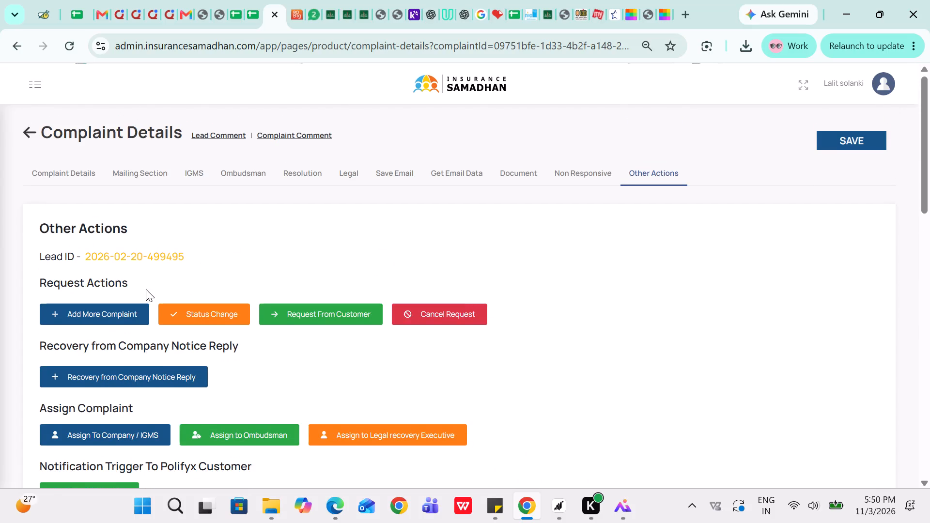
drag(144, 288, 31, 218)
click(276, 244)
drag(139, 282, 7, 208)
click(275, 248)
Go back to the complaint details form and examine the vendor ID, vendor email and customer email fields.
click(70, 179)
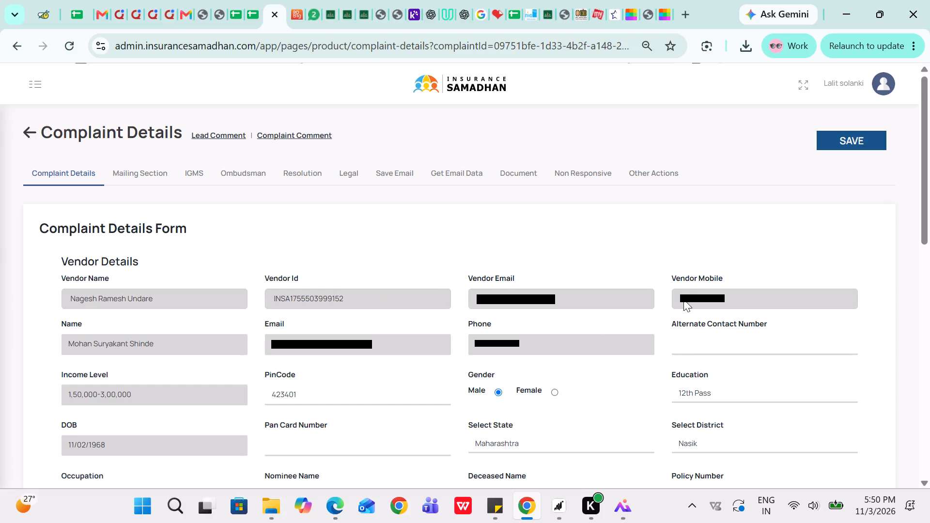
drag(580, 298, 409, 310)
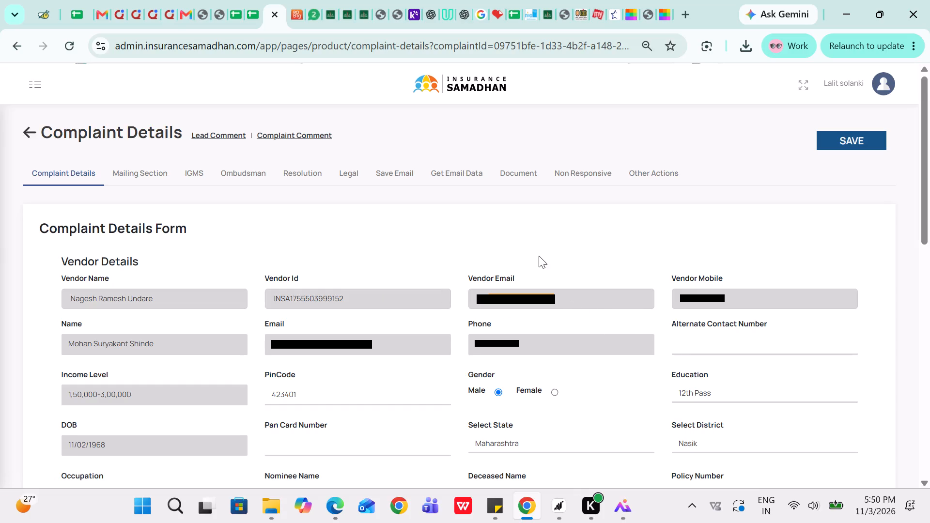
click(540, 255)
drag(593, 301, 445, 303)
click(516, 256)
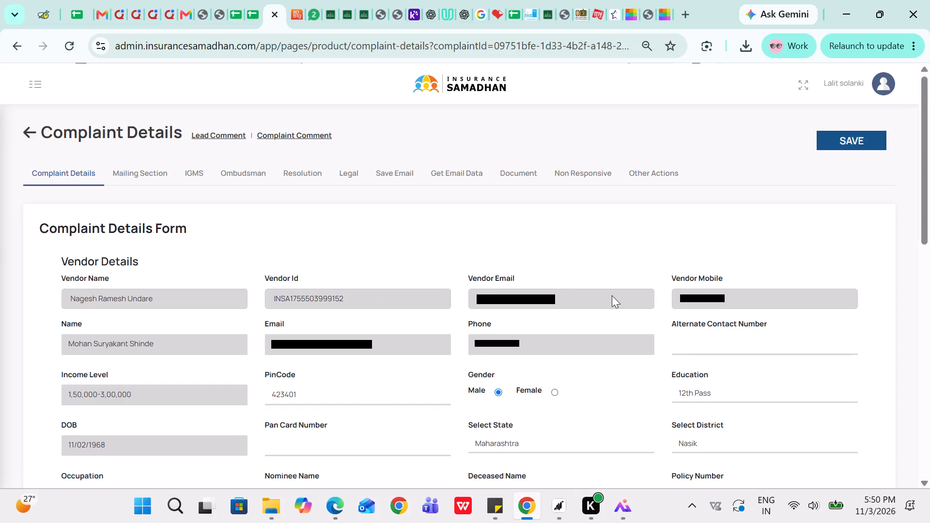
click(612, 295)
drag(402, 349, 237, 354)
click(385, 243)
drag(391, 347, 222, 342)
click(362, 246)
drag(389, 348, 264, 341)
click(398, 221)
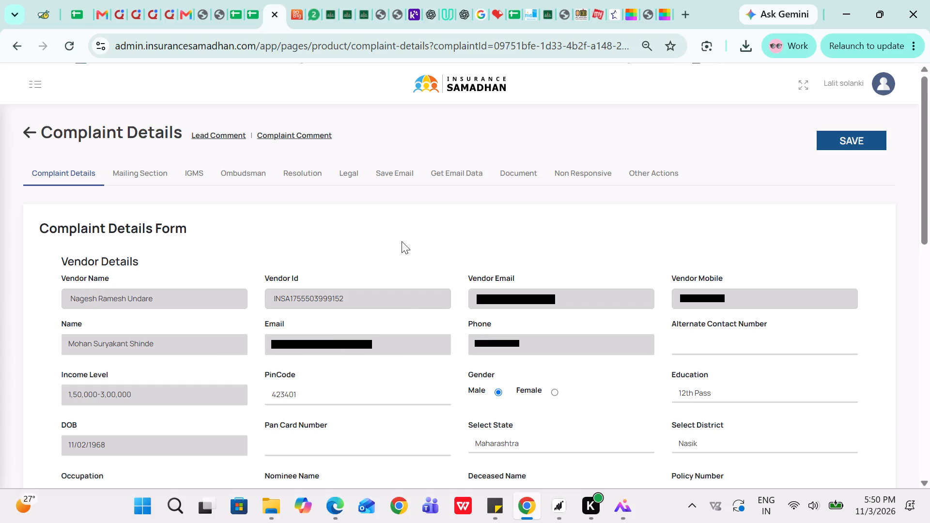
drag(410, 348, 185, 351)
click(359, 251)
drag(417, 338, 235, 338)
click(403, 237)
drag(589, 300, 368, 283)
click(434, 218)
drag(354, 296, 281, 300)
click(432, 267)
drag(595, 297, 392, 295)
click(439, 260)
drag(456, 351, 222, 351)
drag(396, 243, 406, 242)
drag(609, 293, 440, 293)
click(515, 244)
drag(611, 298, 378, 298)
drag(492, 238, 498, 237)
drag(557, 301, 373, 291)
click(494, 244)
Copy the vendor mobile number from the complaint details and enter it as the To number in the Smartflo dialer.
drag(752, 294, 633, 301)
key(ctrl+c)
click(543, 265)
drag(583, 298, 404, 306)
click(522, 248)
drag(758, 303, 595, 302)
key(ctrl+c)
key(ctrl+c)
key(ctrl+c)
click(293, 0)
double_click(407, 156)
key(ctrl+v)
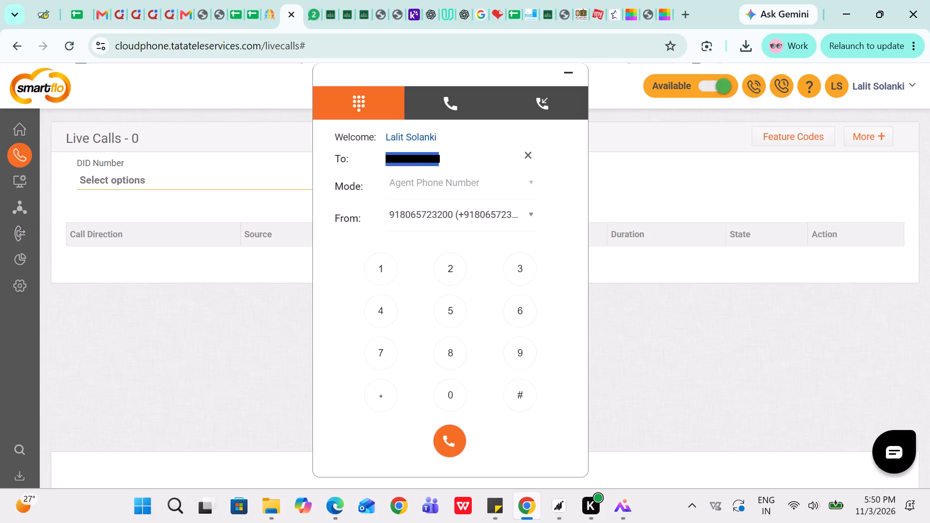
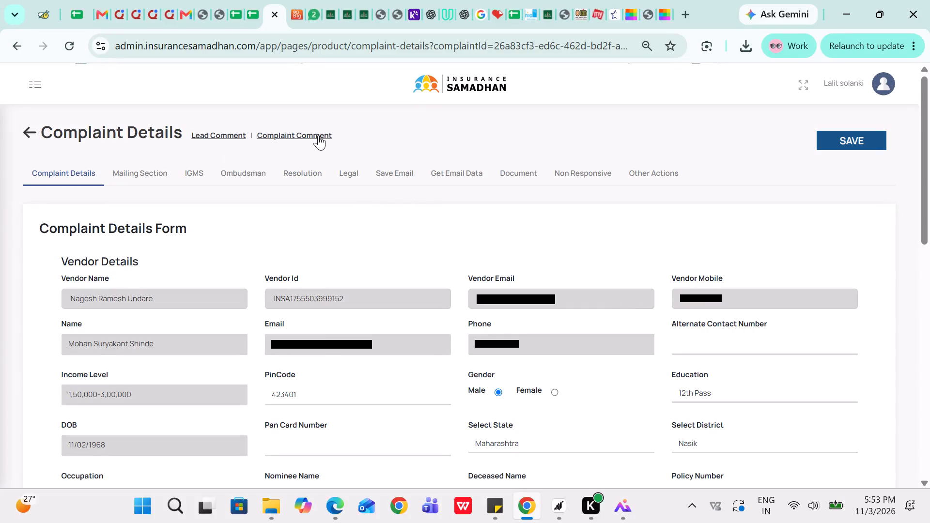
Add a new complaint comment with the communication description "6a reminder shared for both cases".
click(318, 135)
scroll(430, 312, down, 11)
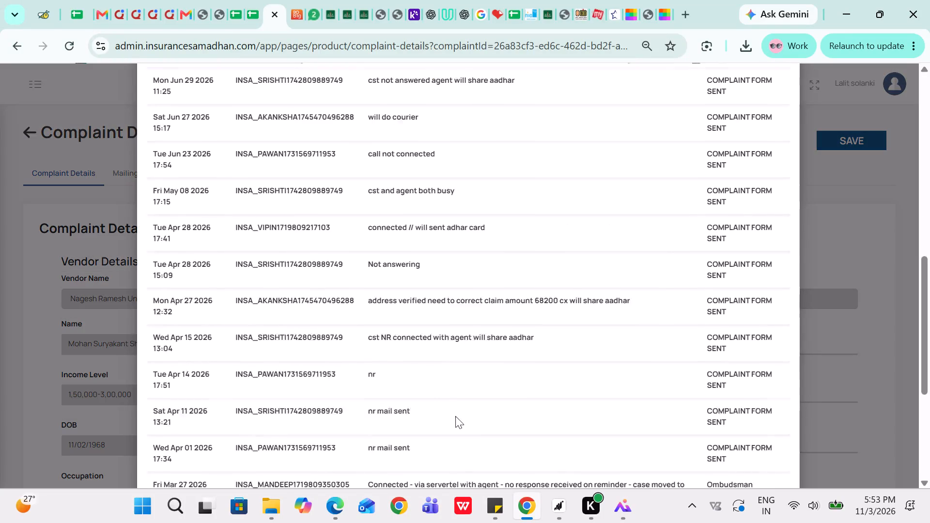
click(508, 463)
click(464, 347)
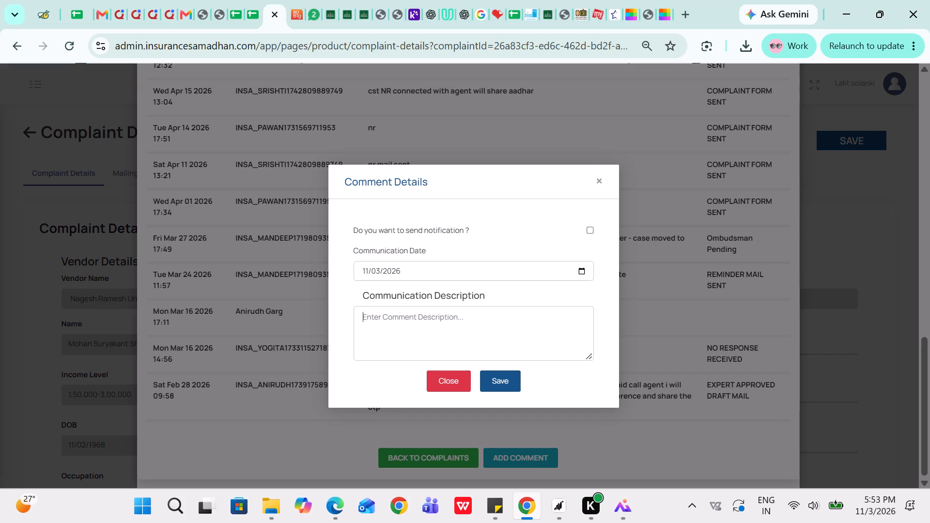
text(6an re)
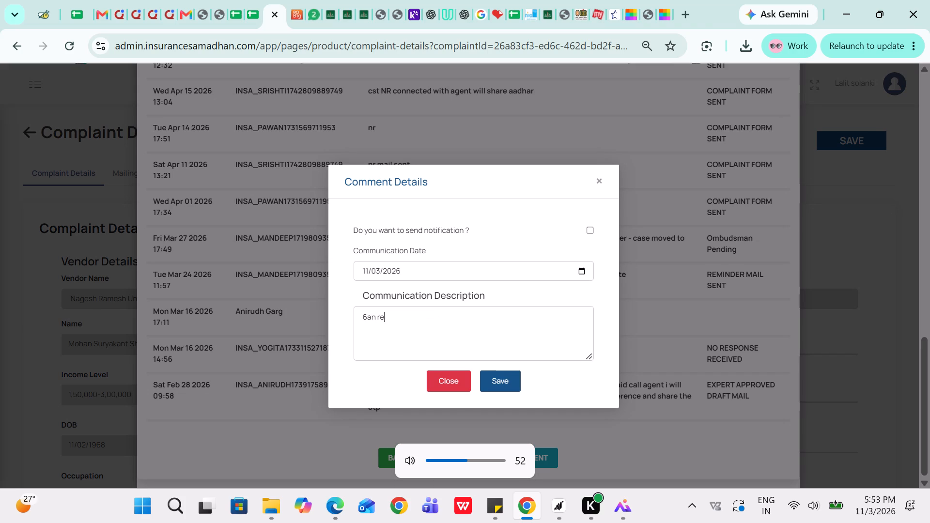
key(BackSpace)
key(BackSpace)
key(BackSpace)
key(BackSpace)
key(space)
text(remnd)
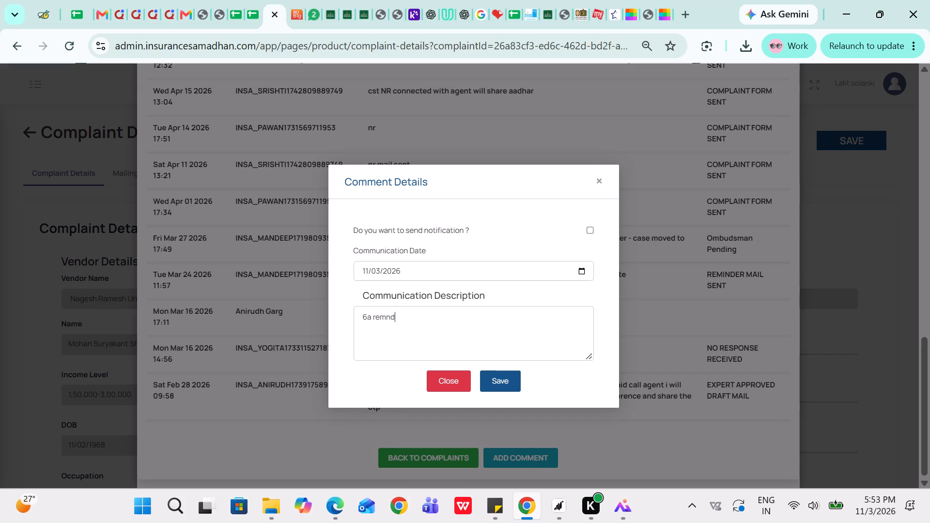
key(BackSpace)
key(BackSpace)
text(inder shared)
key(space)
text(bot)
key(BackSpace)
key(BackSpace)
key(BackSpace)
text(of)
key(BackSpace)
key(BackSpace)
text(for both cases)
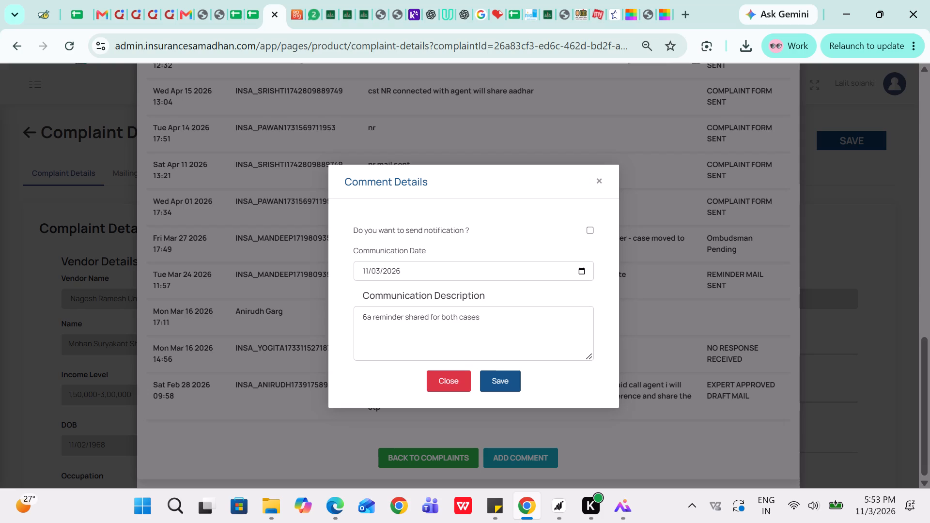
Prefix the comment description with "Connected with Agent and Cx. //", save the comment, and return to the complaints list.
click(363, 316)
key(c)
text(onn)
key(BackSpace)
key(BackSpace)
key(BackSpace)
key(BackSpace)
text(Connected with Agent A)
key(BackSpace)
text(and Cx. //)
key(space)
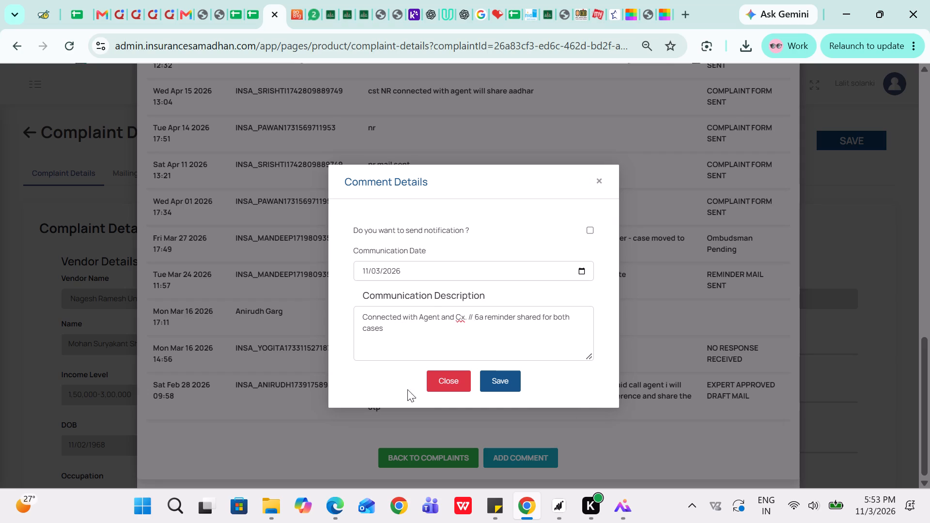
click(513, 373)
click(26, 289)
click(0, 278)
click(31, 134)
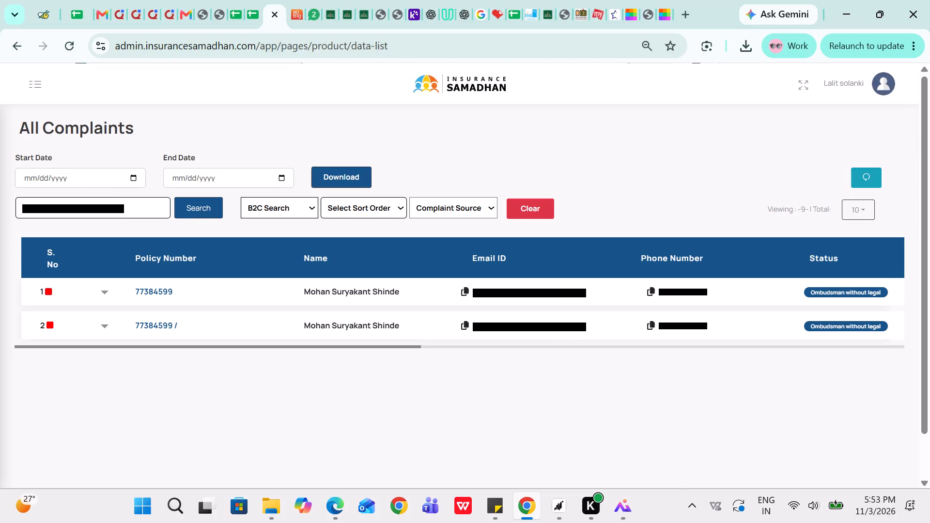
Copy the vendor mobile number from the first listed complaint and run a Partner Search for it in All Complaints.
click(159, 293)
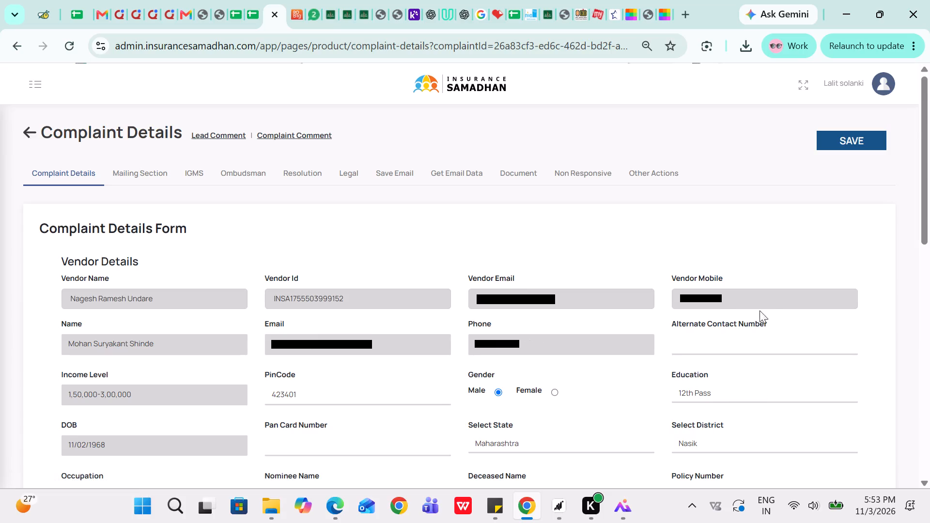
drag(765, 302, 540, 298)
key(ctrl+c)
key(ctrl+c)
key(ctrl+c)
click(31, 137)
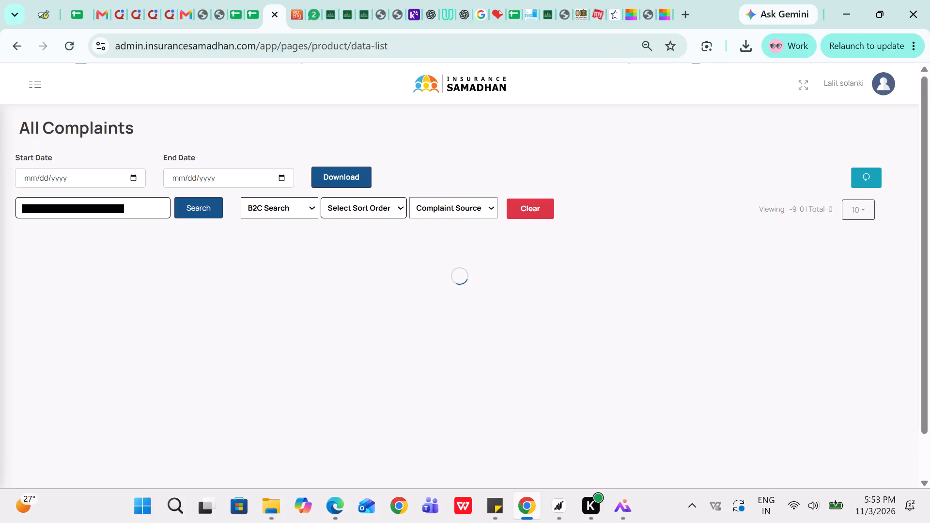
drag(144, 209, 0, 224)
key(ctrl+v)
click(301, 211)
click(294, 240)
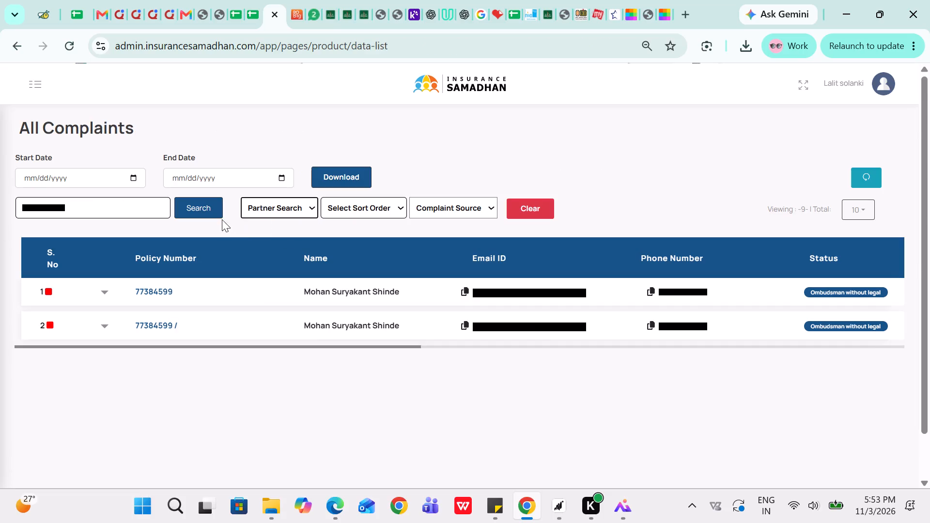
click(198, 210)
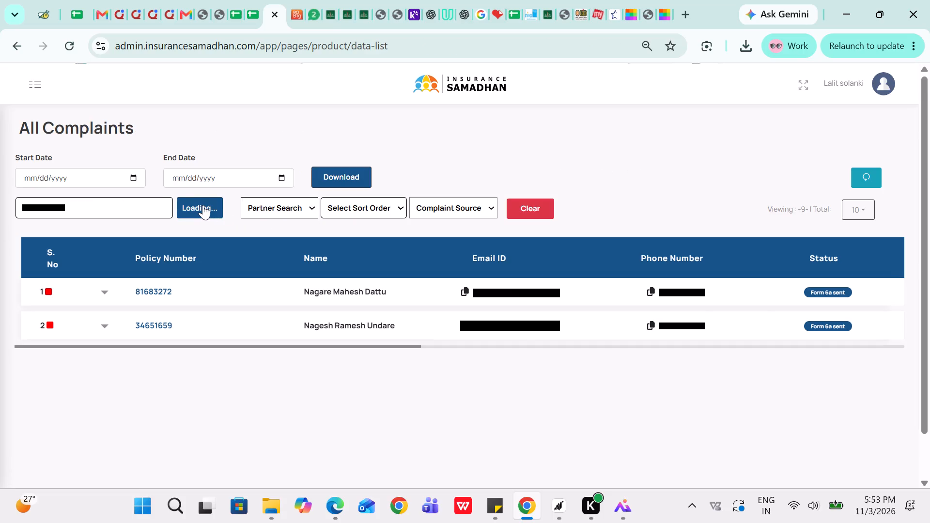
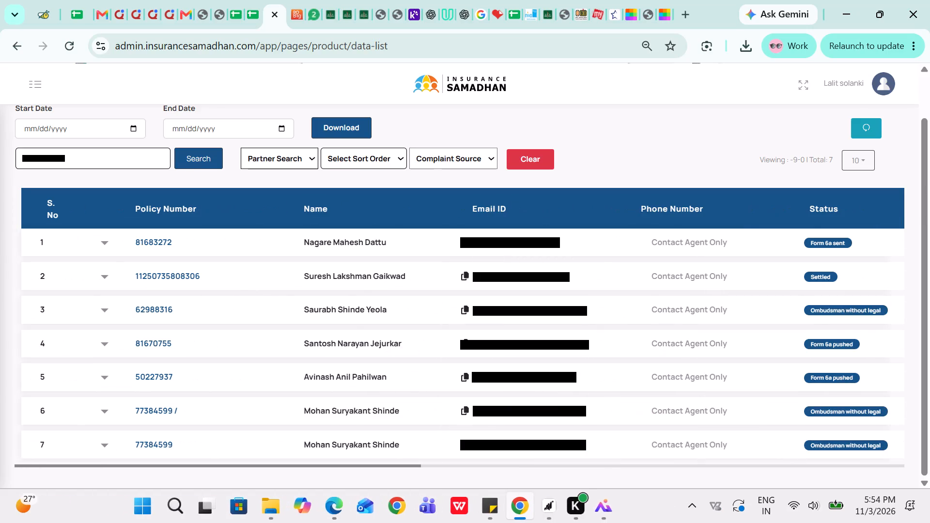
click(599, 255)
click(503, 285)
scroll(503, 285, down, 10)
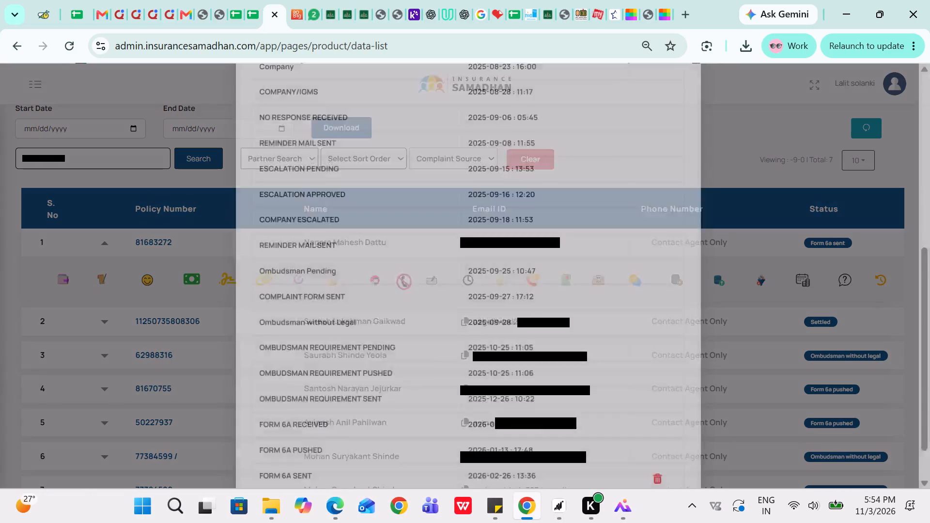
scroll(503, 285, down, 8)
drag(561, 427, 328, 429)
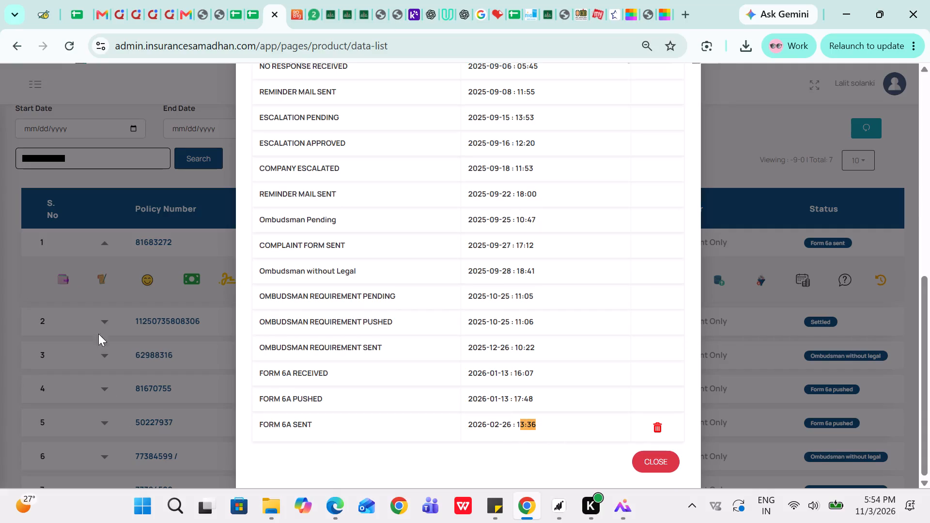
click(182, 237)
click(160, 243)
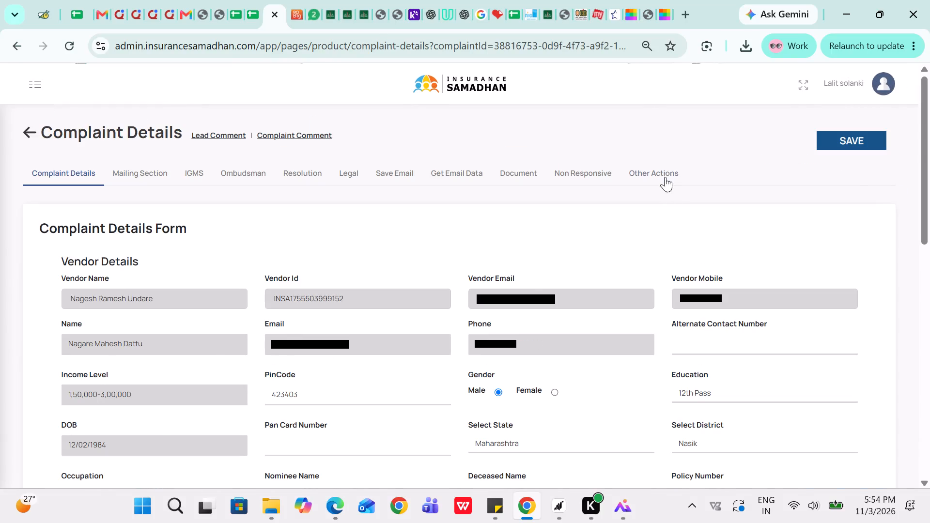
click(666, 175)
scroll(280, 205, down, 5)
click(77, 239)
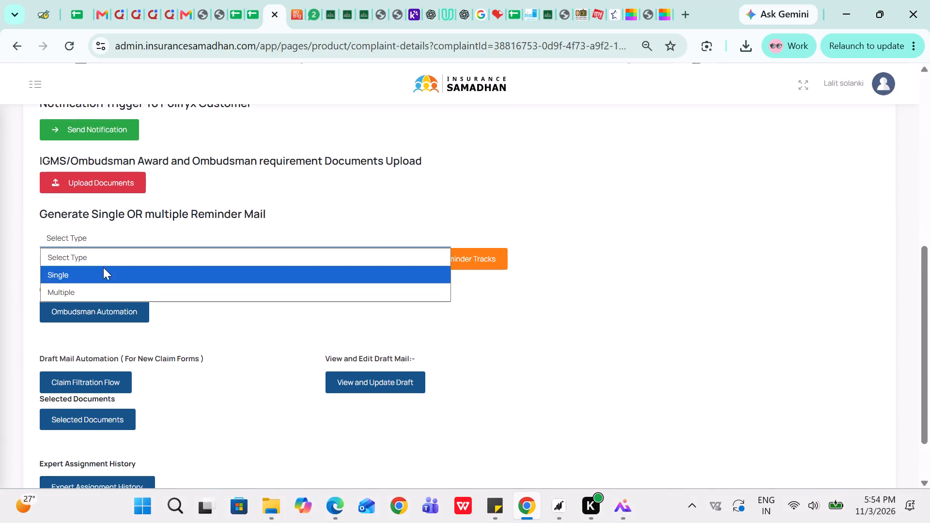
click(103, 267)
scroll(229, 285, down, 4)
click(119, 169)
scroll(326, 208, down, 6)
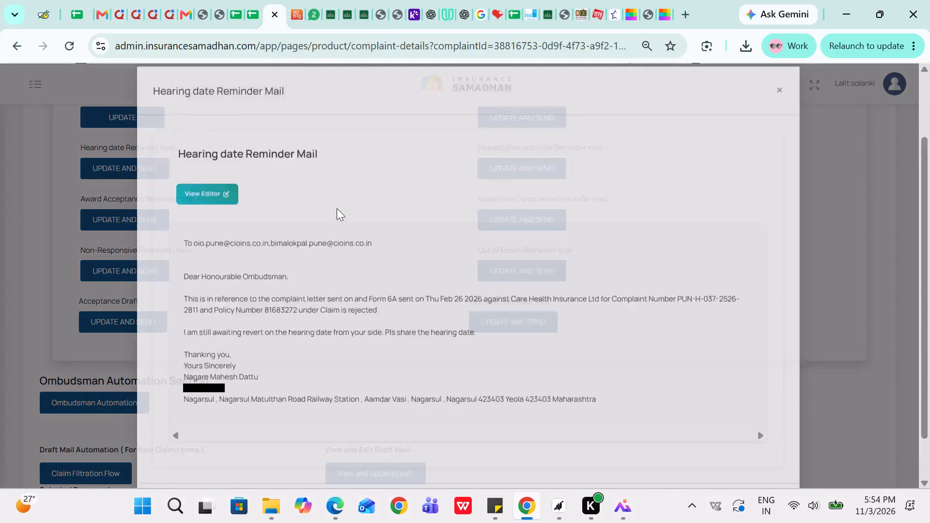
scroll(337, 208, down, 6)
click(501, 466)
click(534, 148)
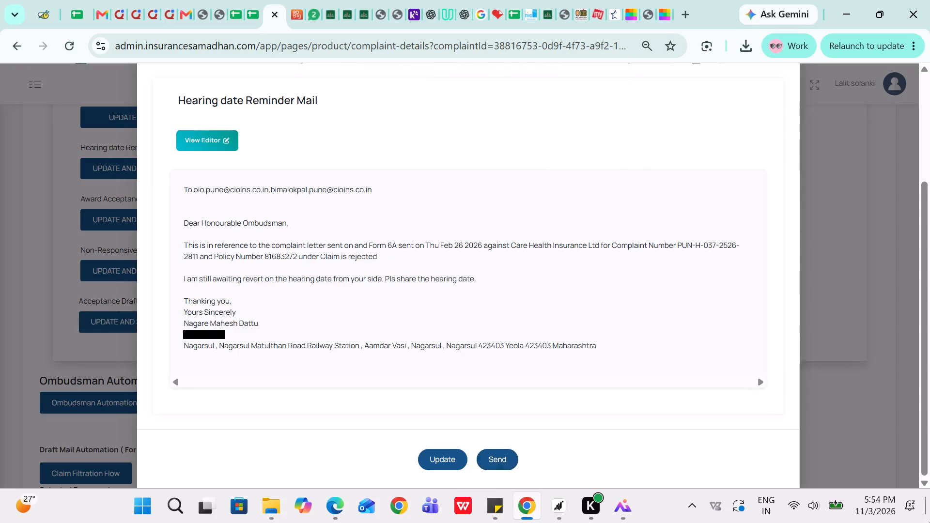
scroll(98, 344, down, 1)
scroll(99, 345, up, 20)
scroll(99, 345, up, 6)
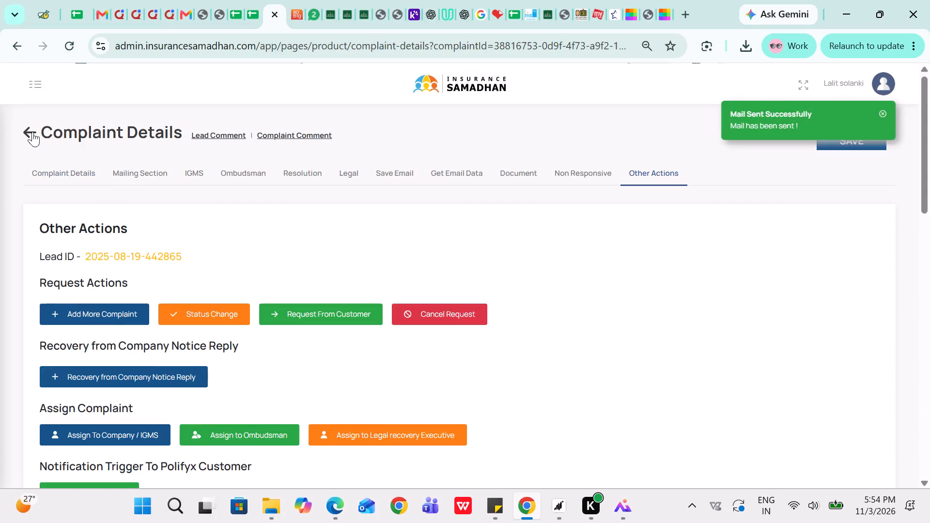
Go back to the complaints list and rerun the existing search as a Partner Search.
click(32, 132)
click(273, 195)
click(292, 215)
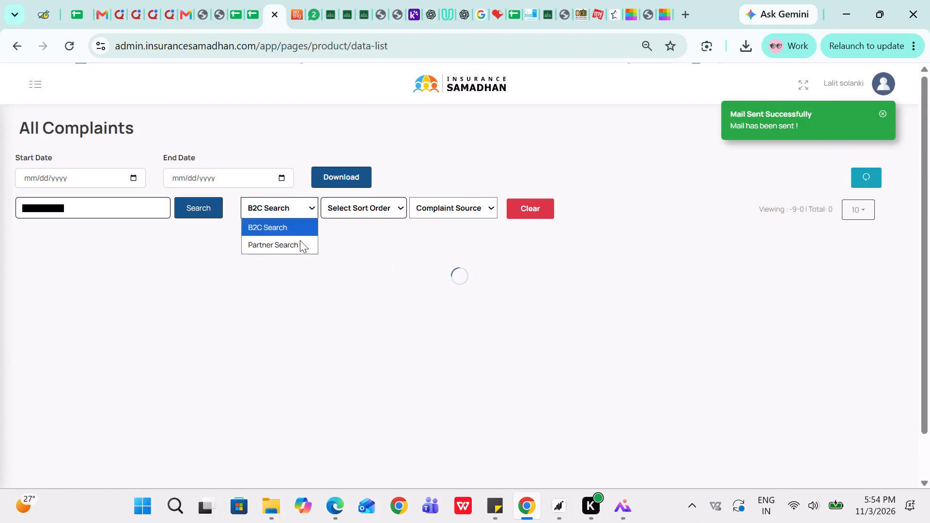
click(310, 246)
click(206, 207)
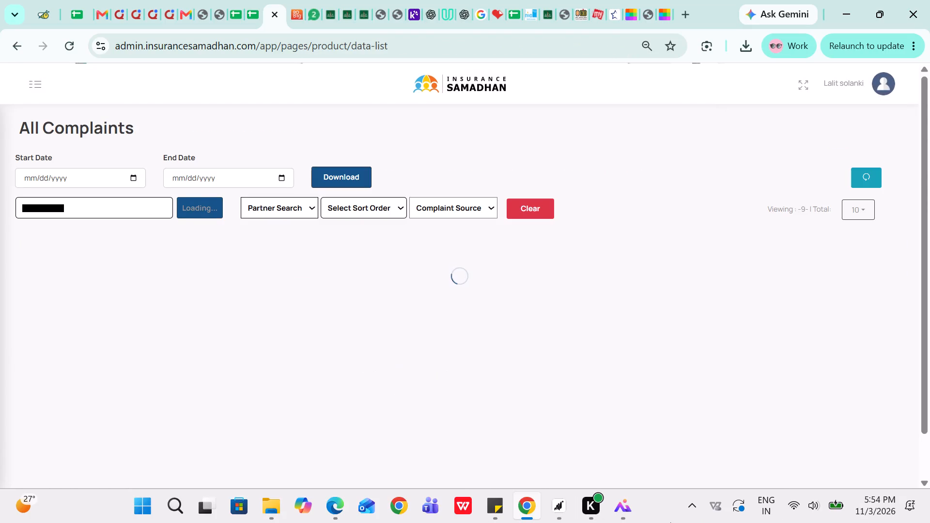
Examine the partner's listed complaints and their statuses.
scroll(572, 197, down, 12)
scroll(487, 281, down, 2)
scroll(487, 285, up, 1)
scroll(486, 286, down, 3)
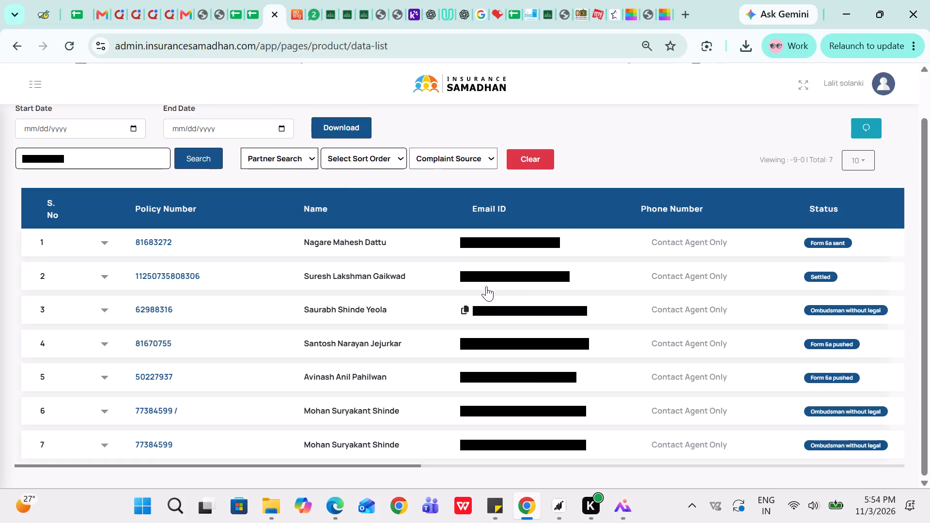
scroll(486, 286, down, 4)
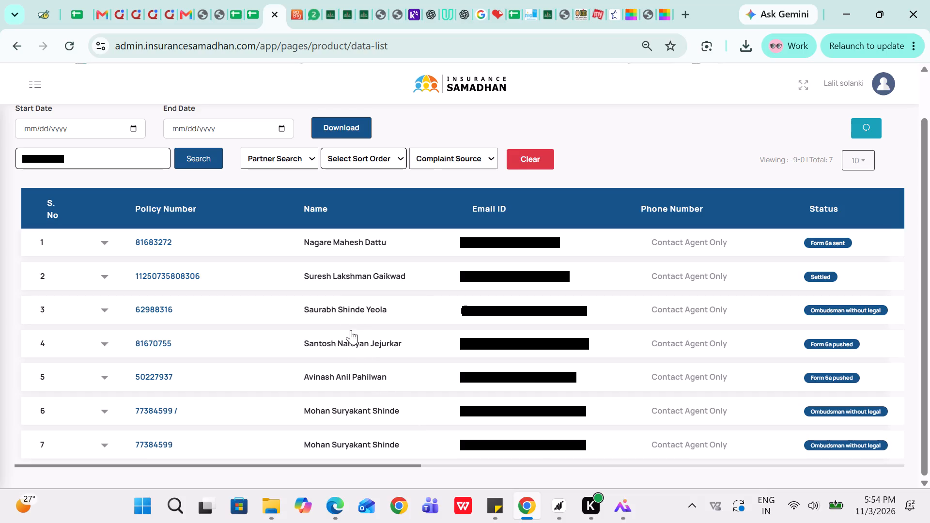
scroll(403, 278, down, 7)
click(312, 155)
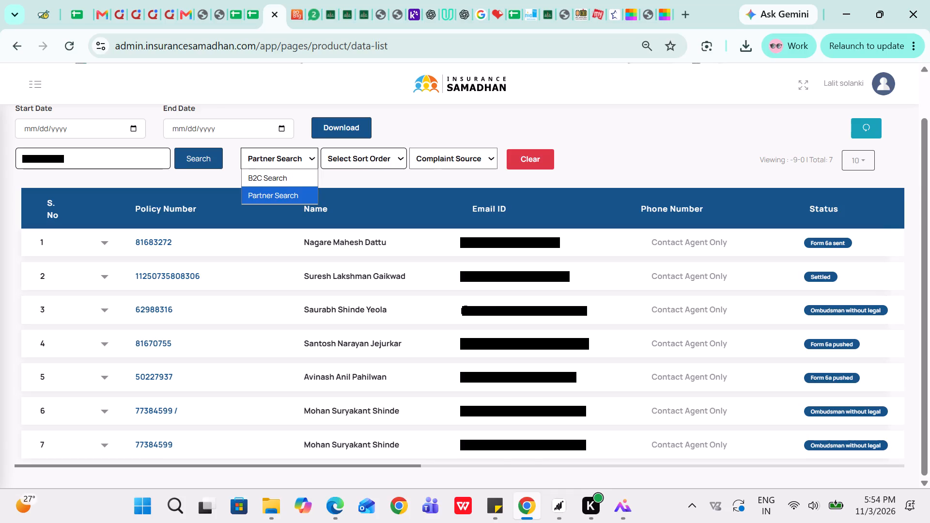
click(273, 155)
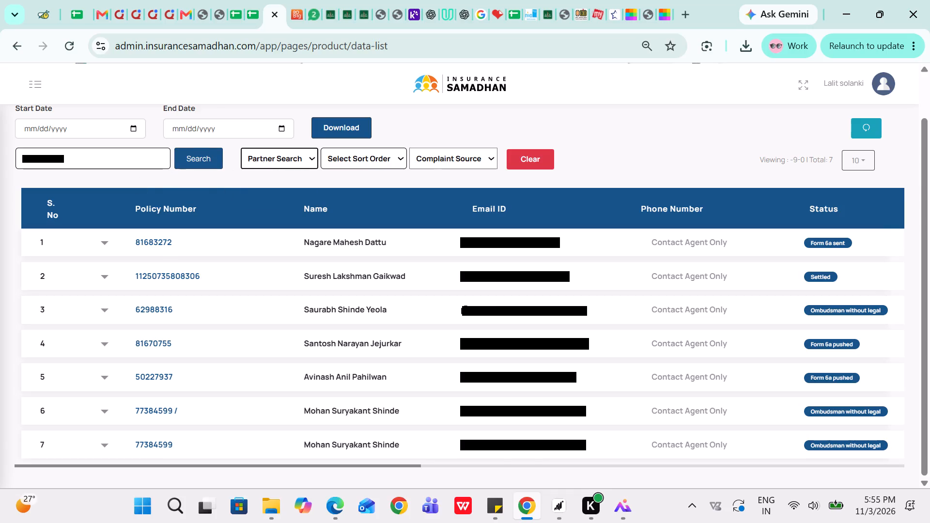
click(159, 243)
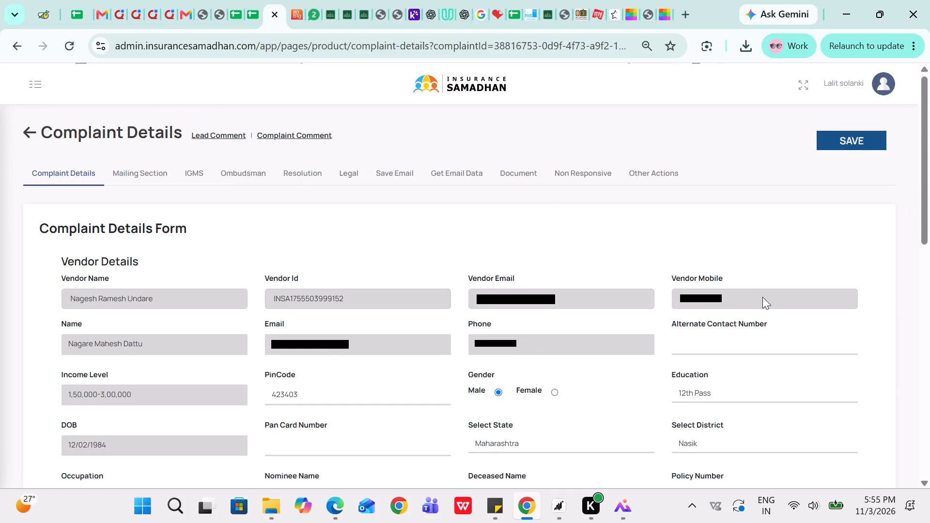
drag(778, 298, 618, 309)
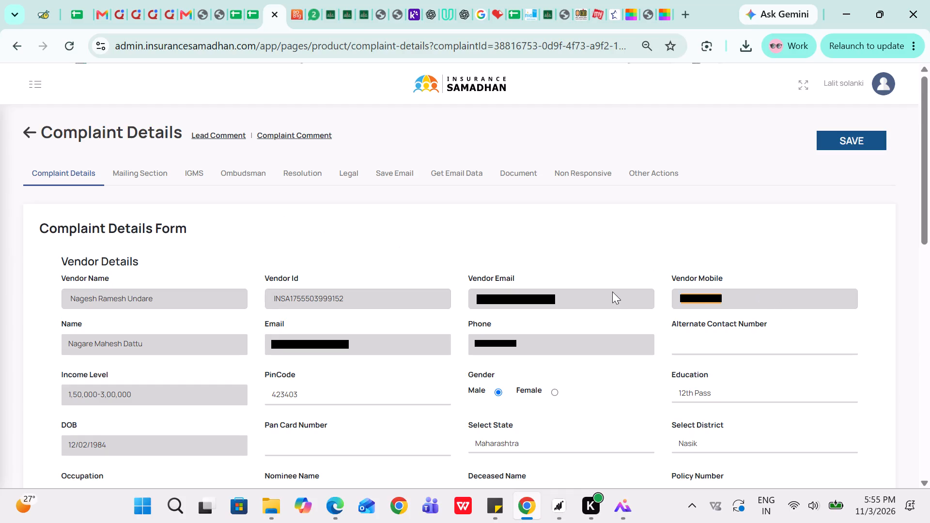
key(ctrl+c)
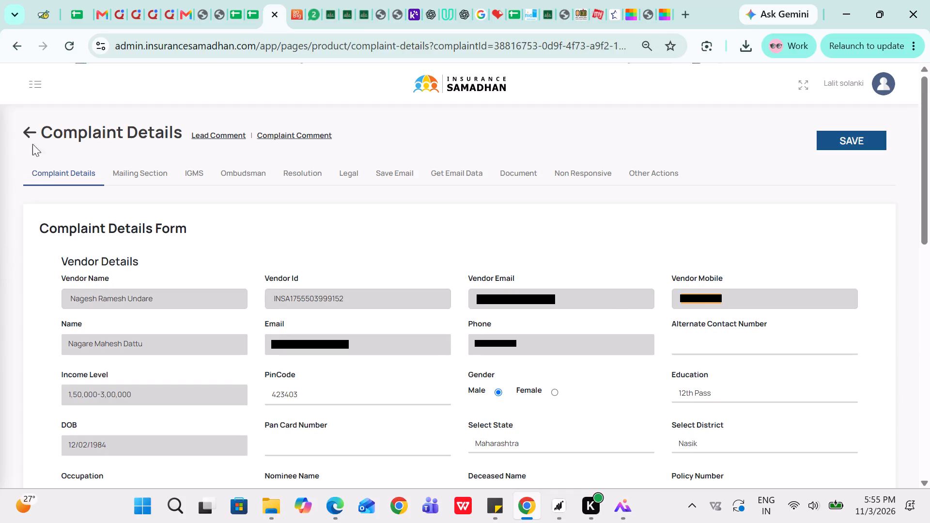
Go back to the complaints list and rerun the search as a B2C Search.
click(28, 134)
click(110, 210)
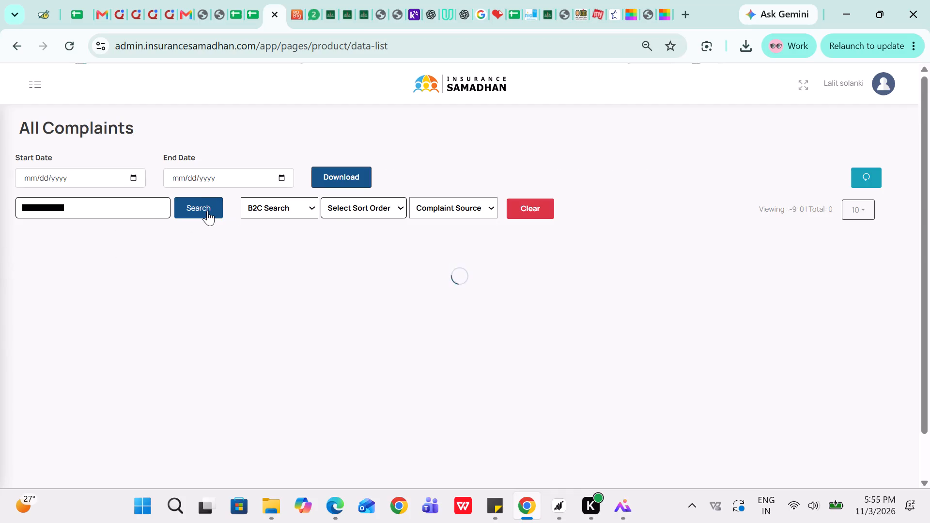
click(207, 211)
triple_click(207, 211)
double_click(207, 211)
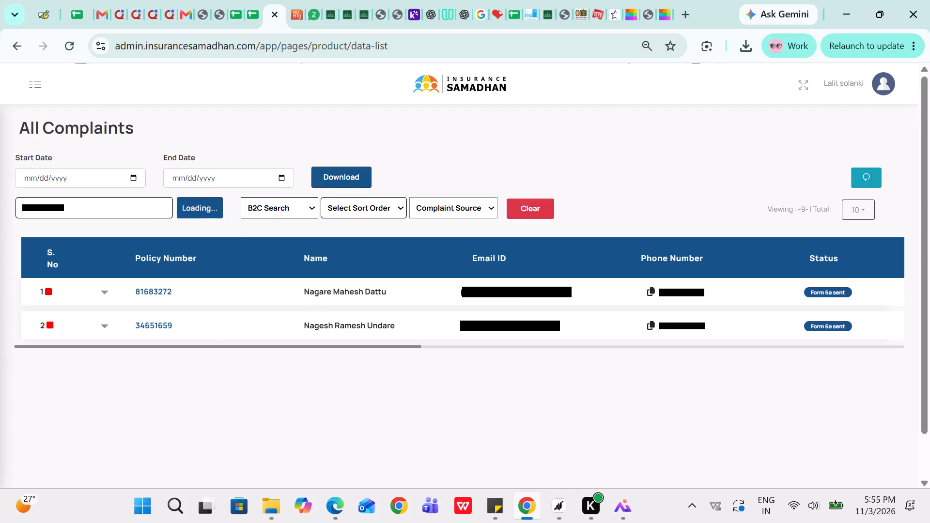
click(494, 413)
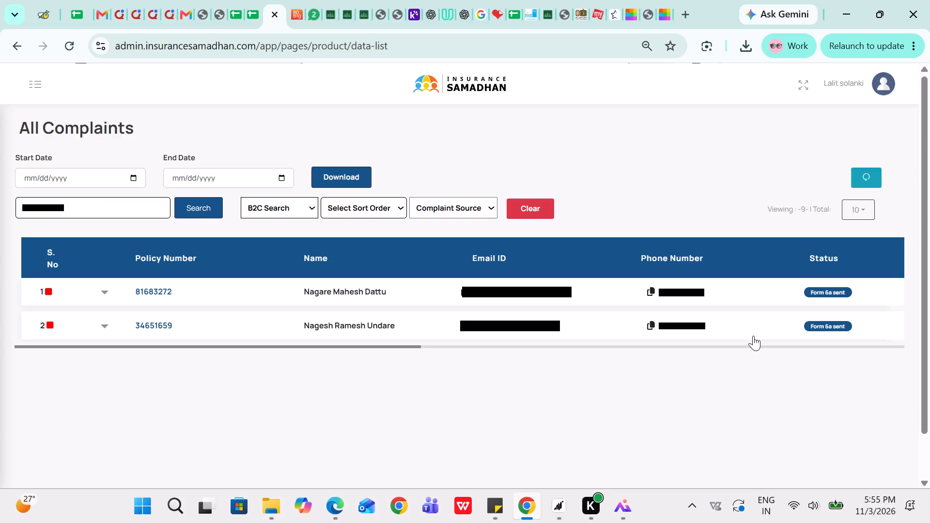
scroll(753, 336, left, 3)
scroll(753, 336, down, 1)
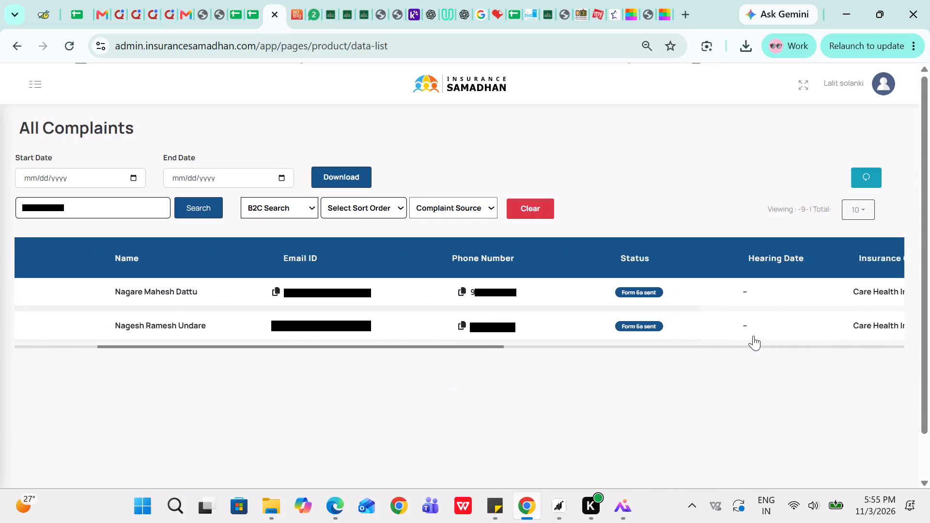
scroll(753, 336, down, 1)
click(626, 327)
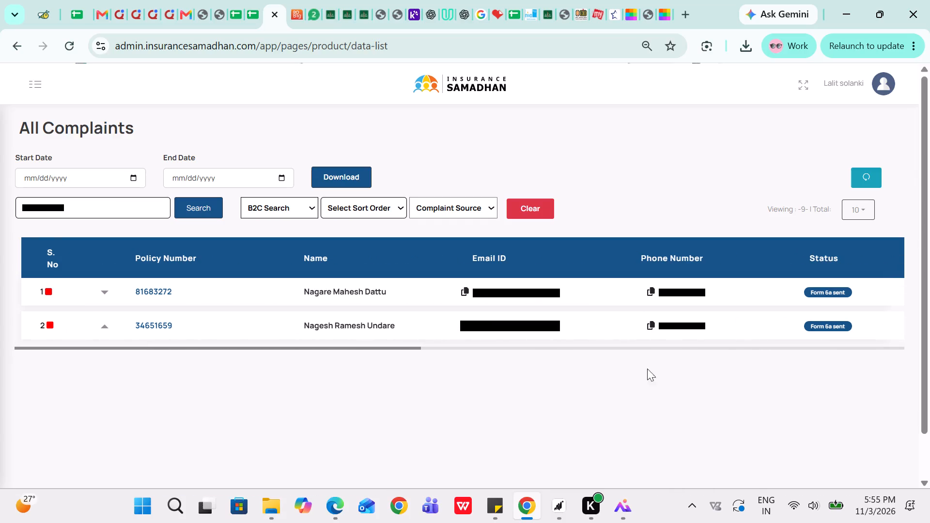
click(530, 366)
scroll(537, 359, down, 11)
scroll(626, 393, up, 1)
scroll(629, 397, down, 2)
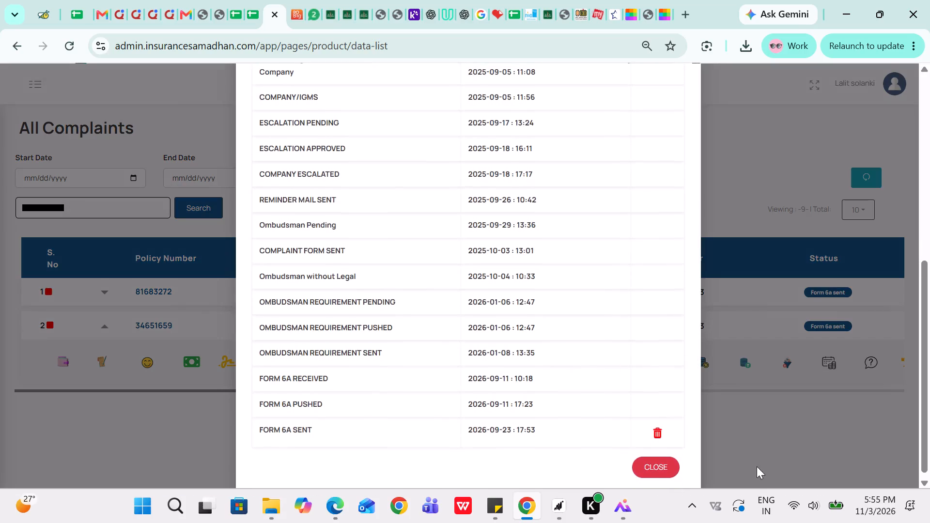
click(838, 431)
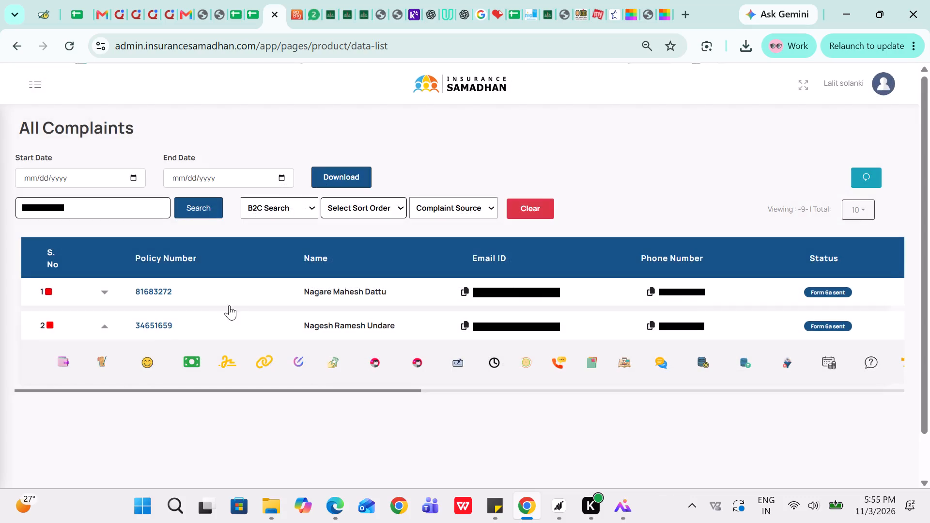
click(163, 323)
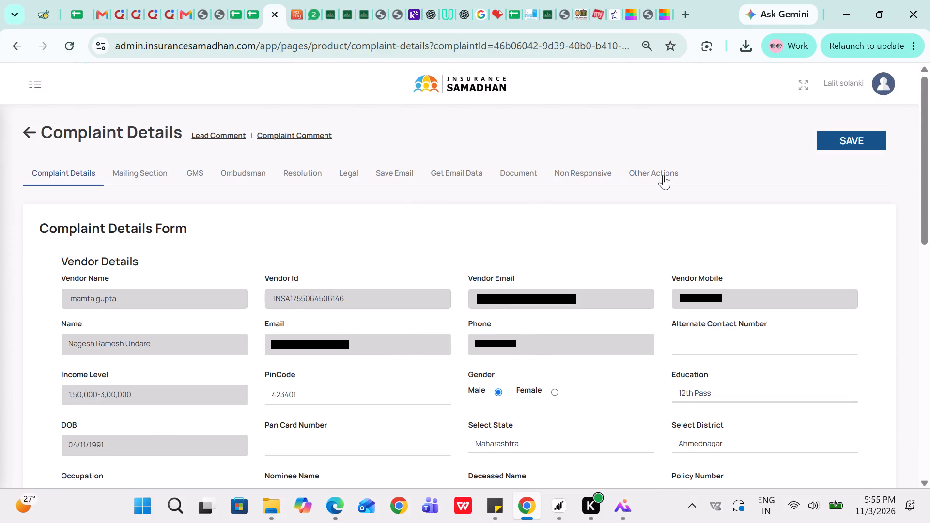
click(660, 176)
scroll(660, 176, down, 6)
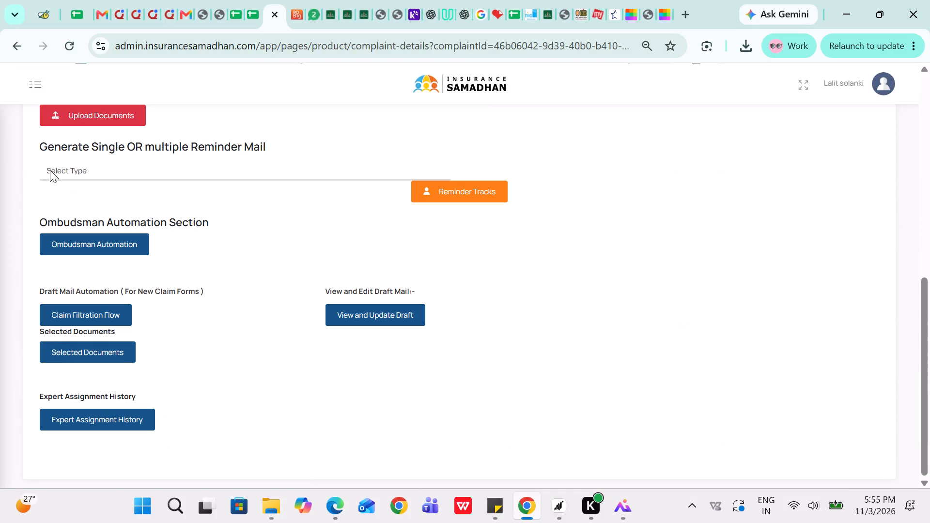
click(66, 174)
click(84, 203)
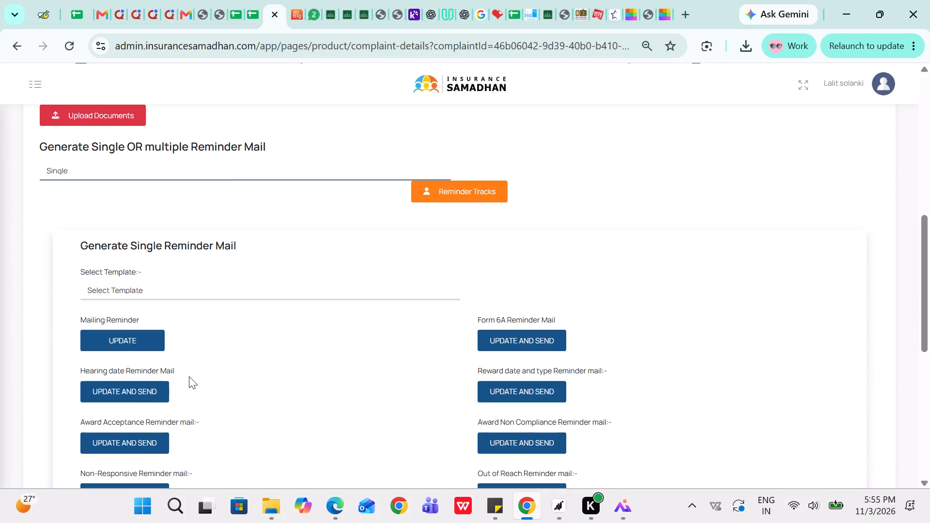
click(159, 383)
scroll(480, 283, down, 8)
click(439, 111)
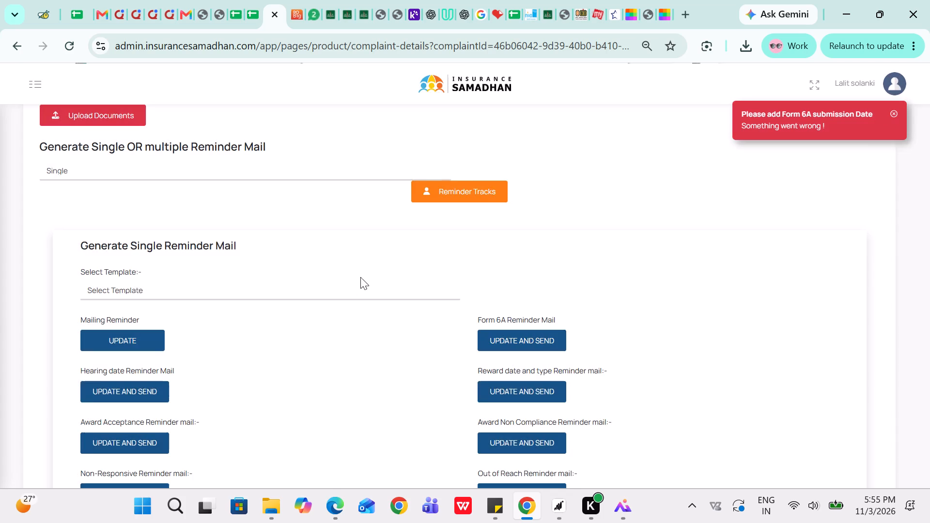
Set the Form 6A submission date to 09/16/2026 in the complaint's Ombudsman data and save the complaint.
scroll(356, 281, up, 18)
click(247, 169)
scroll(526, 234, down, 2)
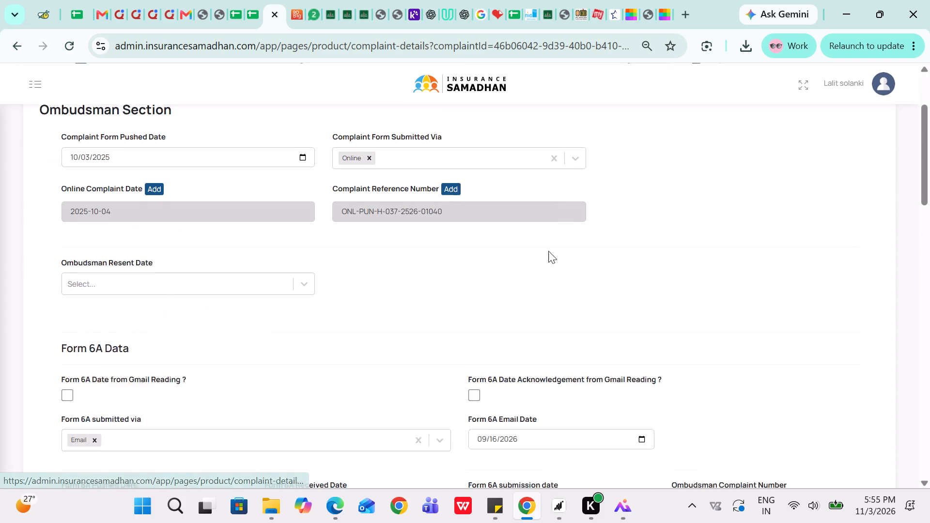
scroll(520, 427, down, 3)
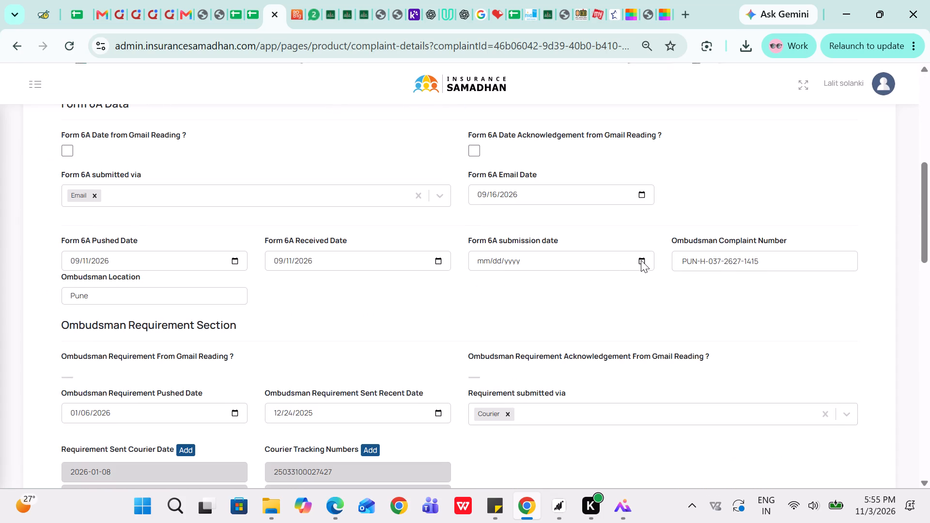
click(641, 260)
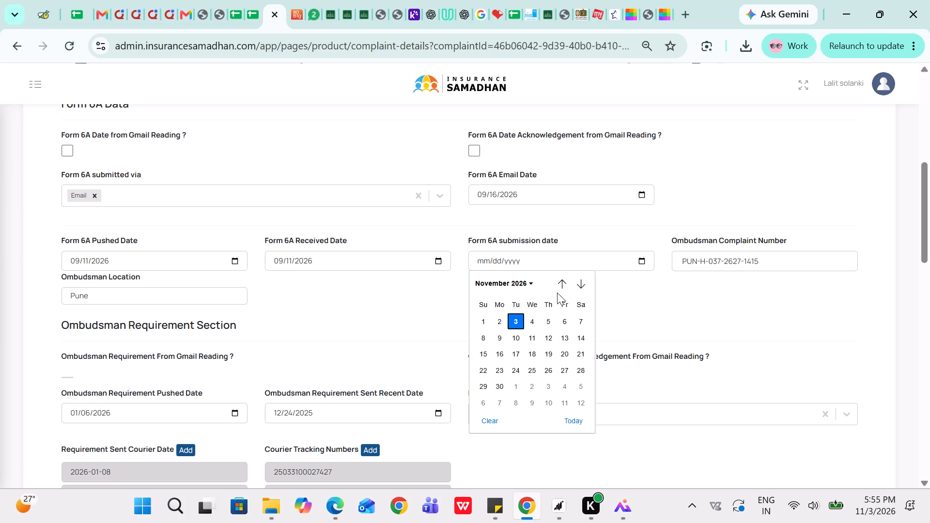
click(562, 284)
click(562, 284)
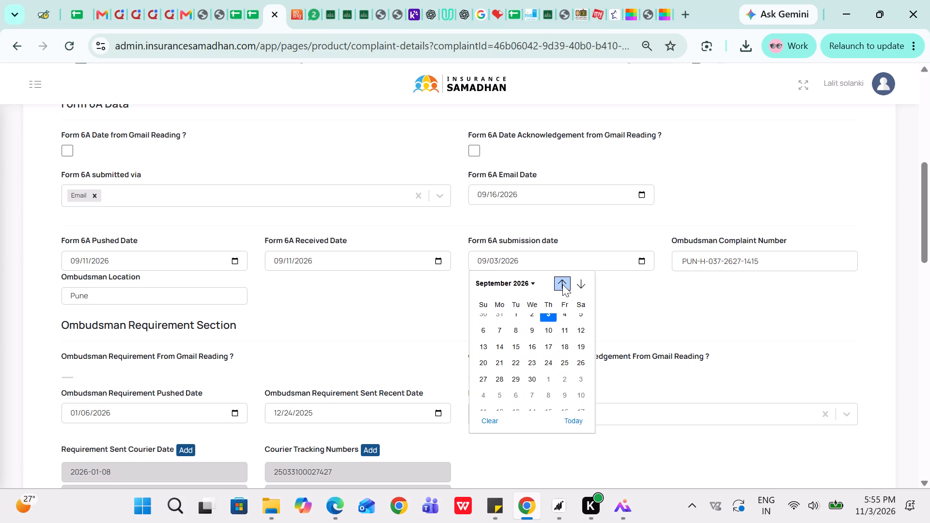
click(535, 352)
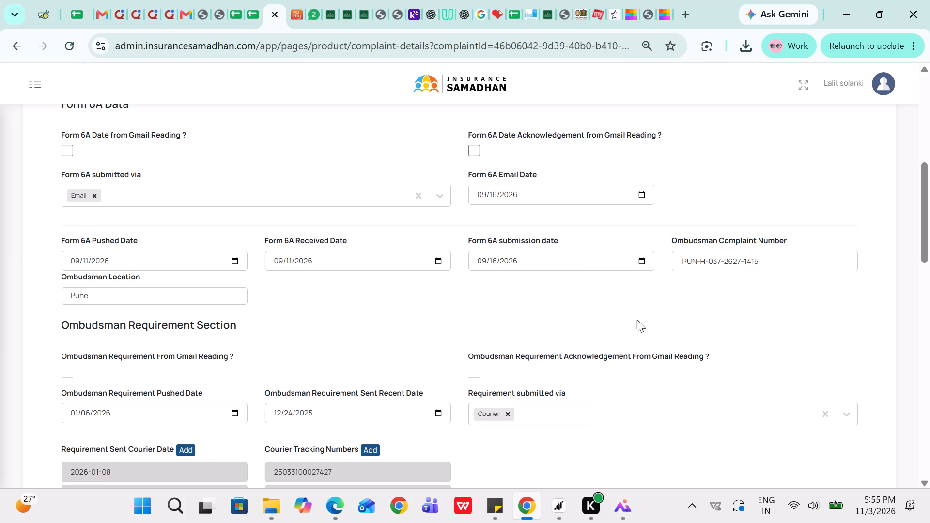
scroll(732, 321, up, 2)
scroll(778, 329, up, 8)
click(872, 150)
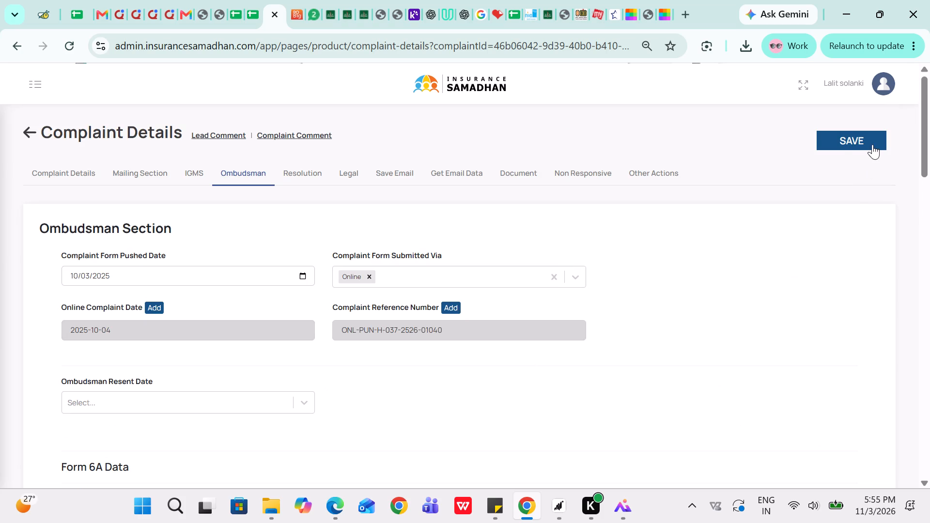
click(872, 144)
click(662, 174)
scroll(412, 277, down, 2)
scroll(403, 282, up, 1)
scroll(399, 283, down, 2)
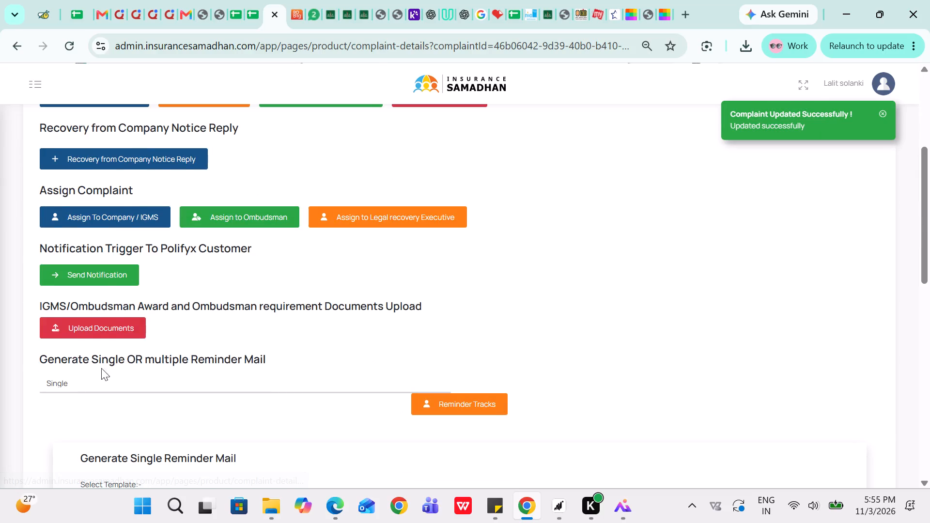
scroll(94, 359, down, 4)
click(99, 307)
scroll(435, 314, down, 1)
scroll(436, 316, up, 1)
scroll(436, 316, down, 10)
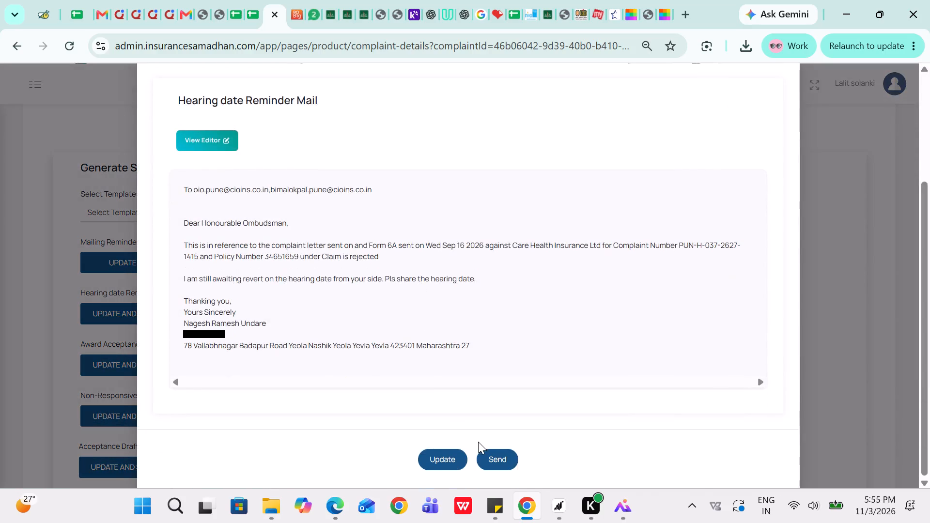
click(505, 465)
click(531, 143)
scroll(618, 309, up, 11)
scroll(323, 215, down, 1)
scroll(323, 215, up, 1)
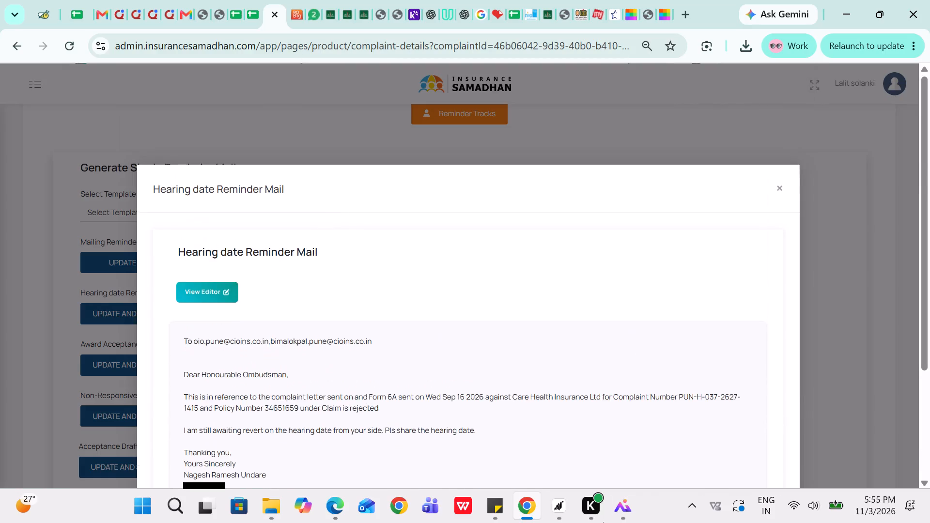
scroll(415, 267, up, 15)
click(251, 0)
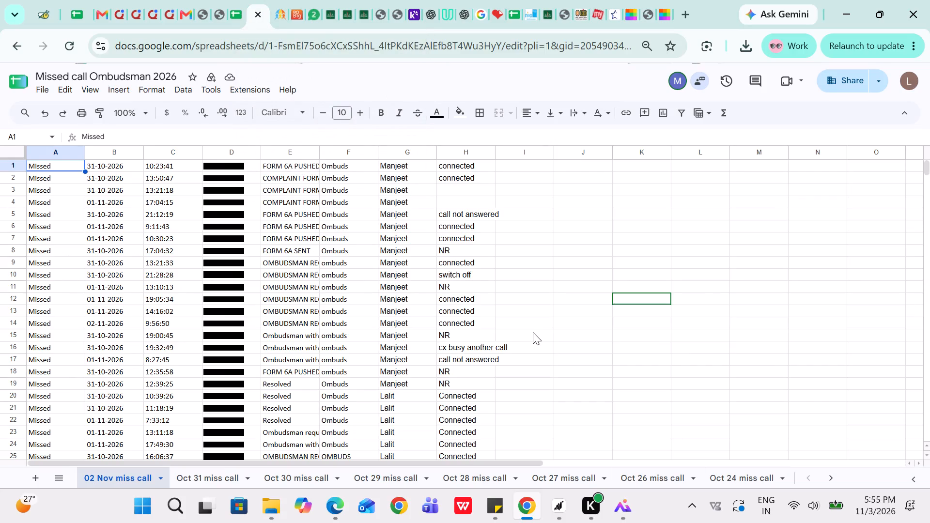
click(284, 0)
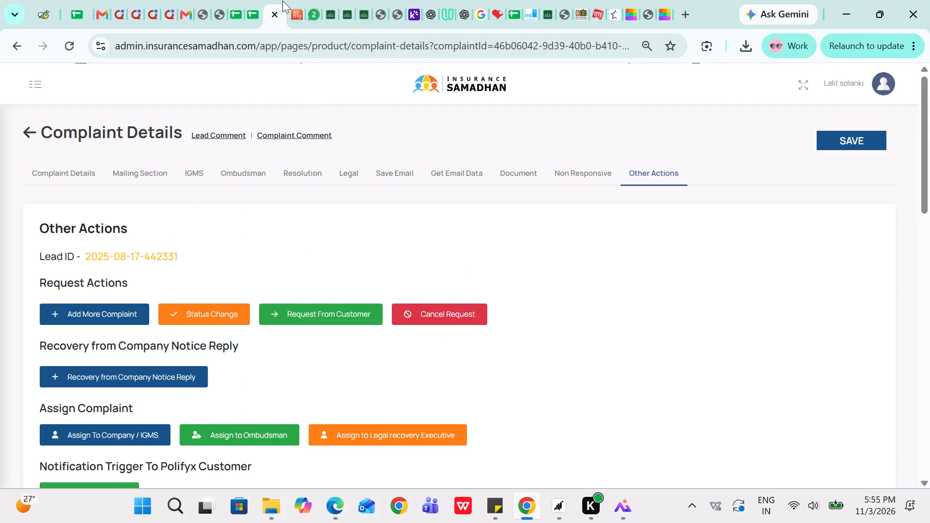
Go back to the complaints list and rerun the search as a Partner Search.
click(28, 133)
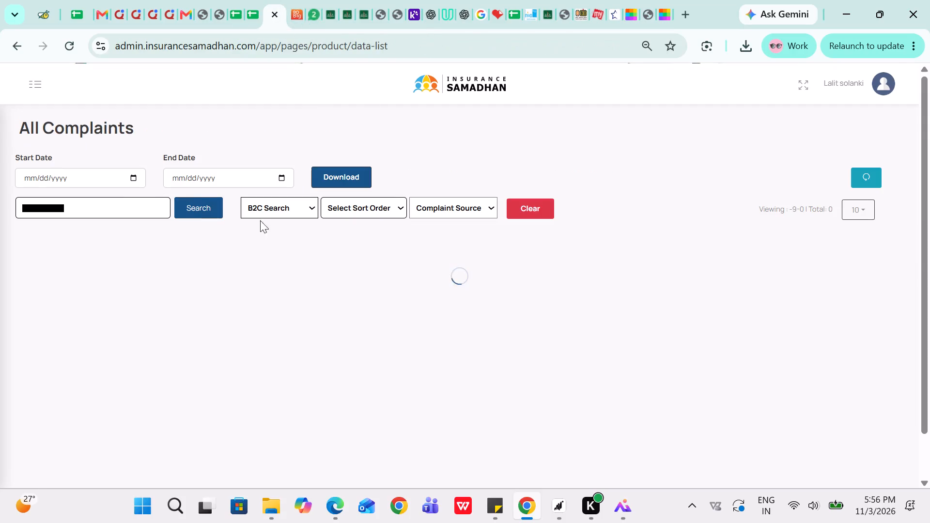
click(270, 208)
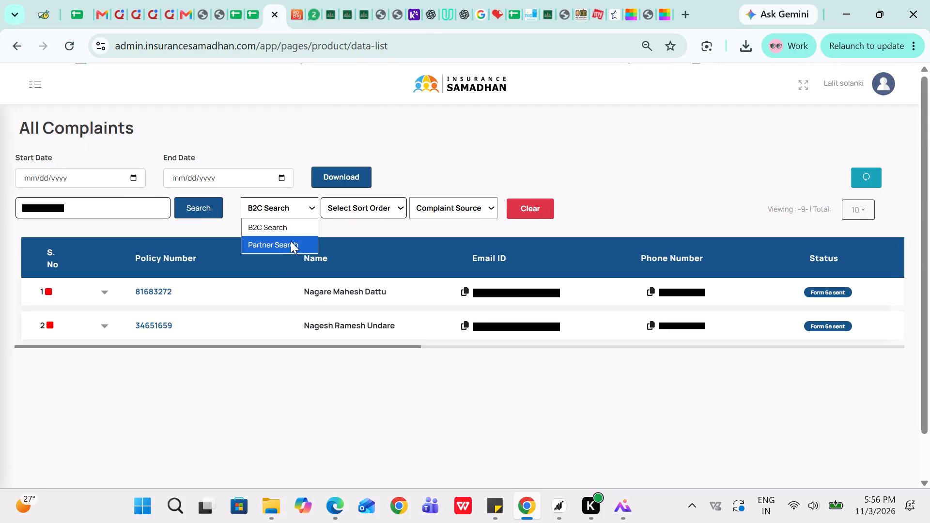
click(291, 241)
scroll(321, 241, down, 10)
scroll(458, 236, down, 8)
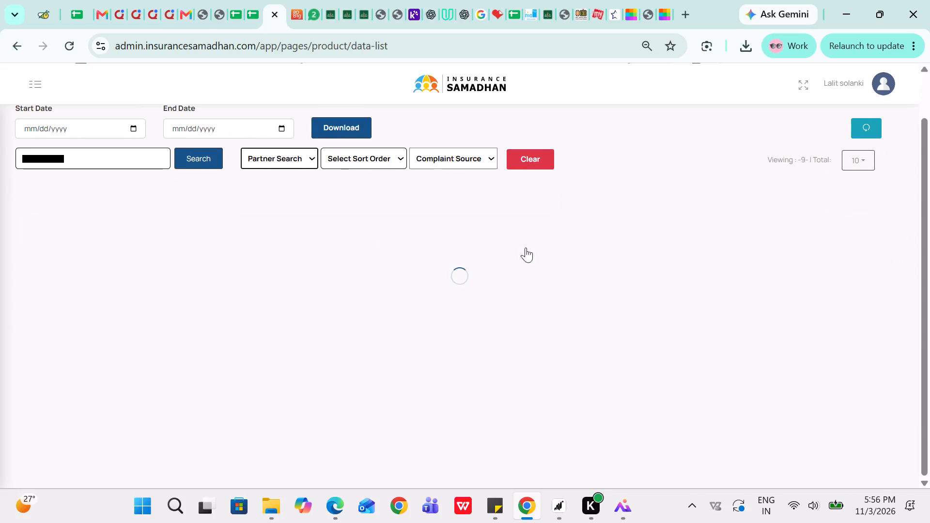
scroll(374, 222, down, 4)
click(221, 159)
scroll(474, 239, down, 5)
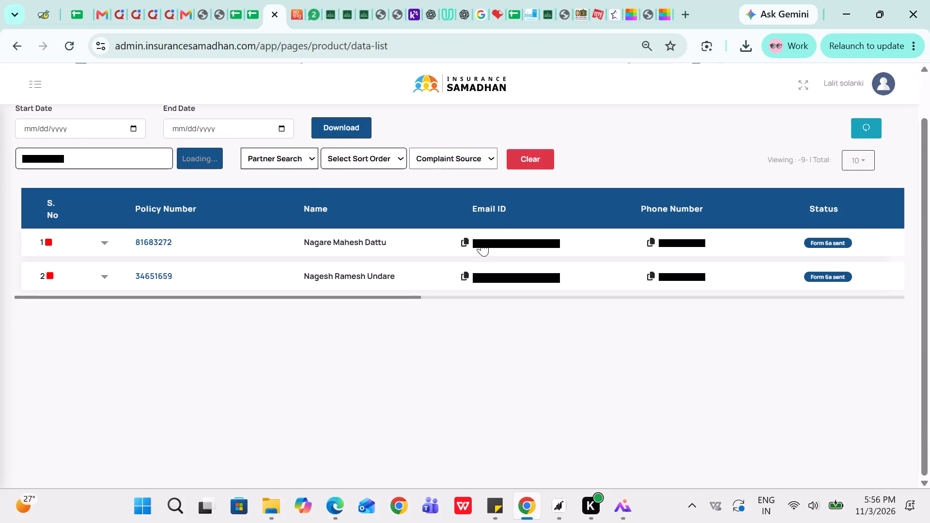
Examine the partner's listed complaints with their statuses, hearing dates and insurance companies.
scroll(513, 244, down, 19)
scroll(611, 284, down, 15)
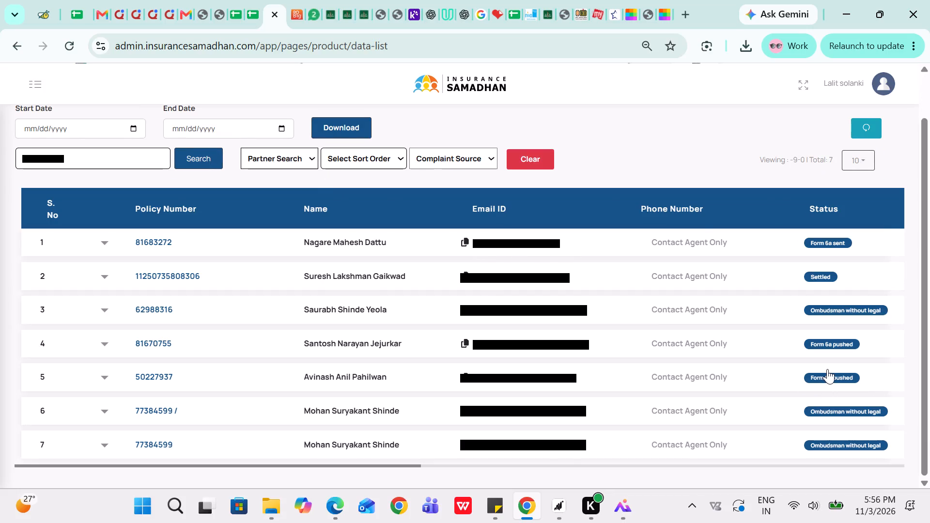
scroll(827, 369, left, 2)
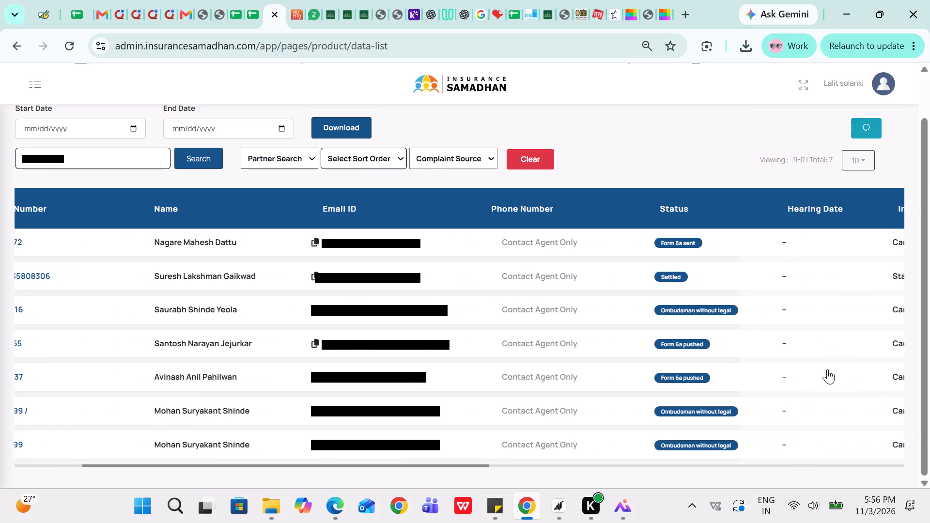
scroll(827, 369, left, 3)
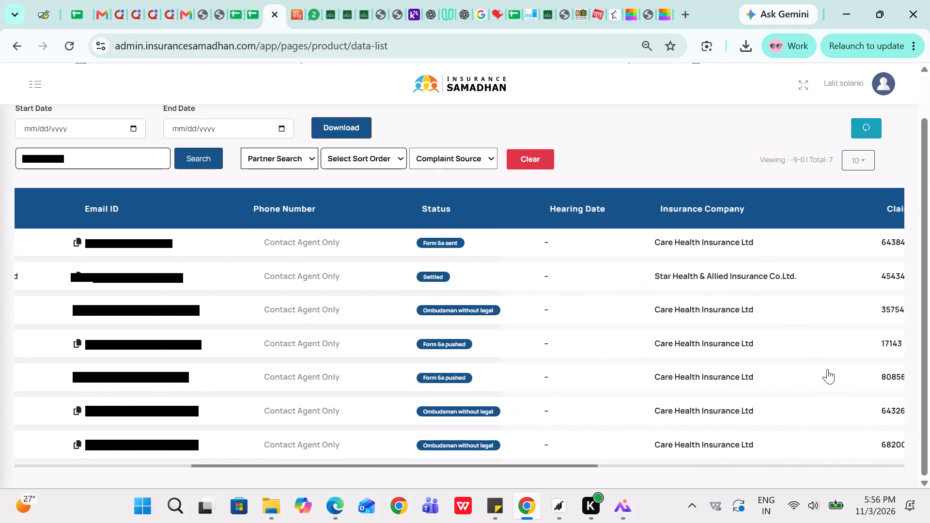
scroll(827, 369, right, 2)
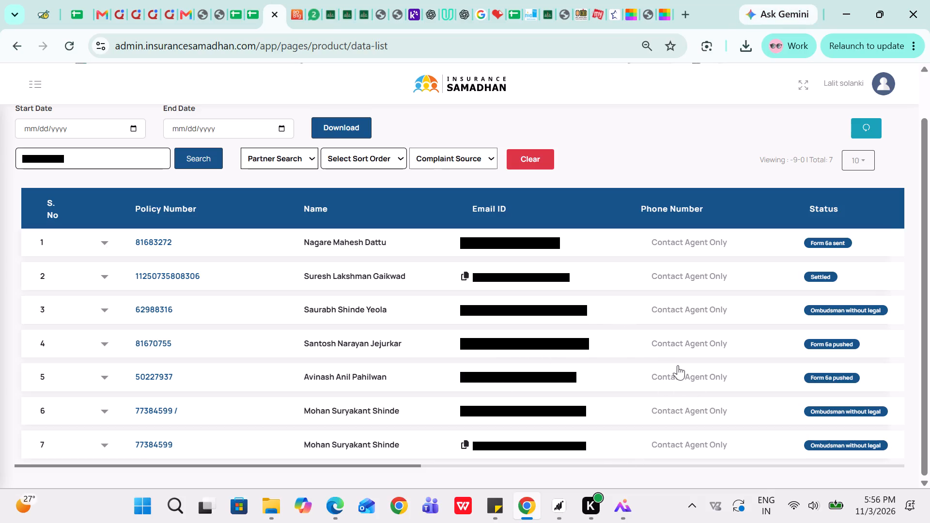
click(617, 351)
click(643, 380)
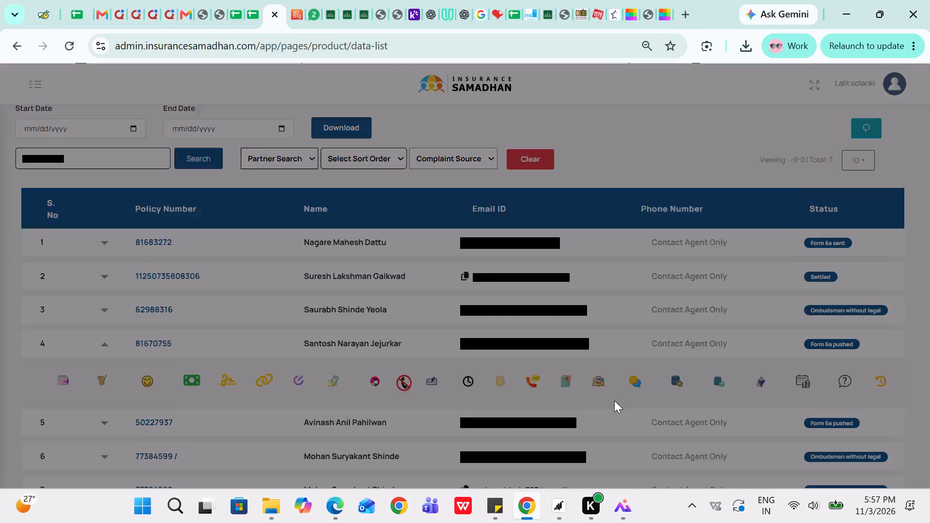
scroll(593, 391, down, 8)
scroll(580, 401, up, 6)
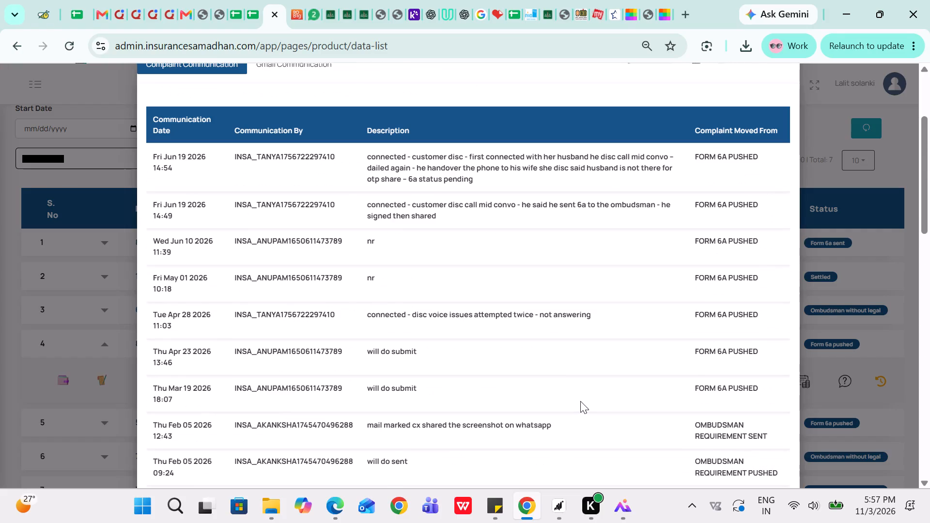
scroll(580, 402, down, 11)
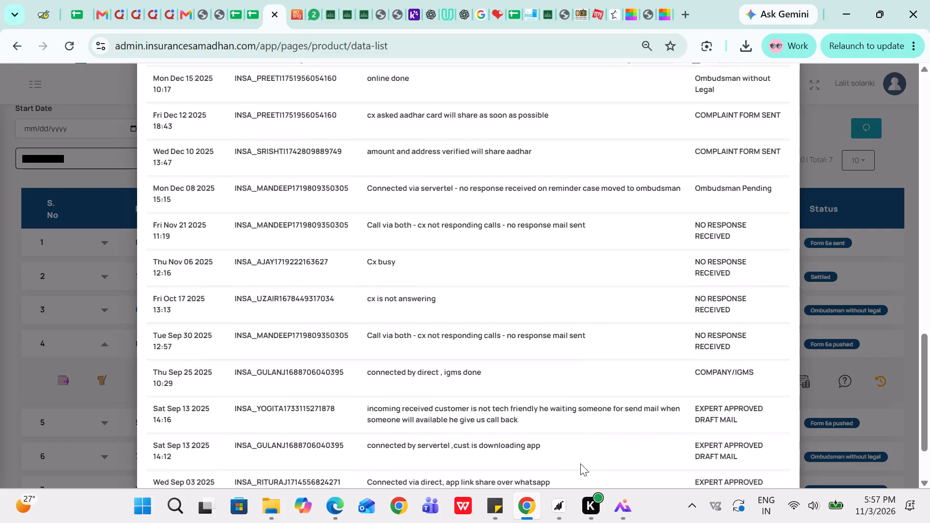
scroll(580, 463, down, 10)
click(546, 463)
click(582, 347)
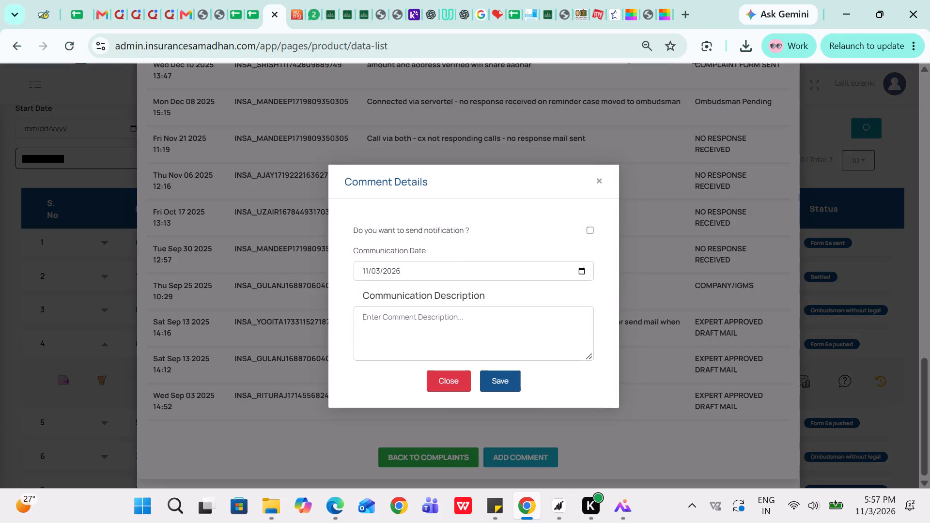
text(Connected with agent // will shar)
key(space)
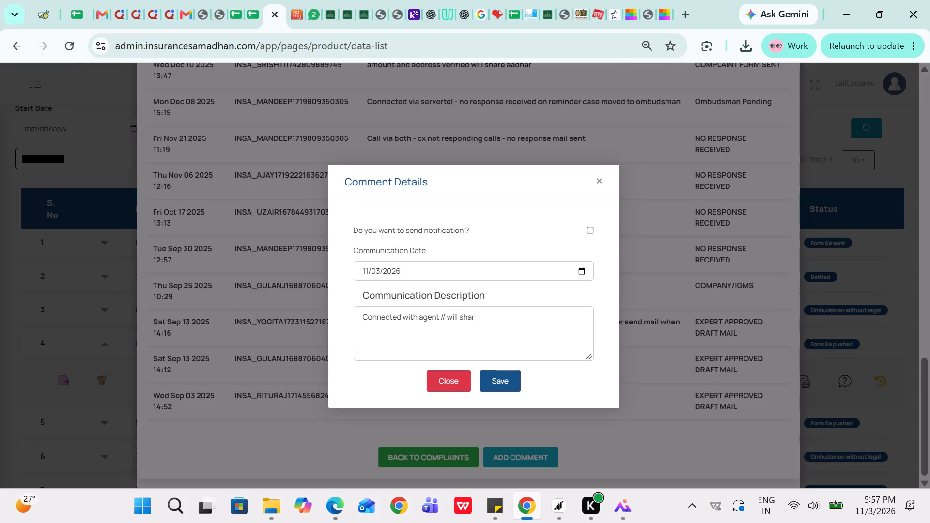
key(BackSpace)
text(e courier slip)
click(511, 380)
click(0, 257)
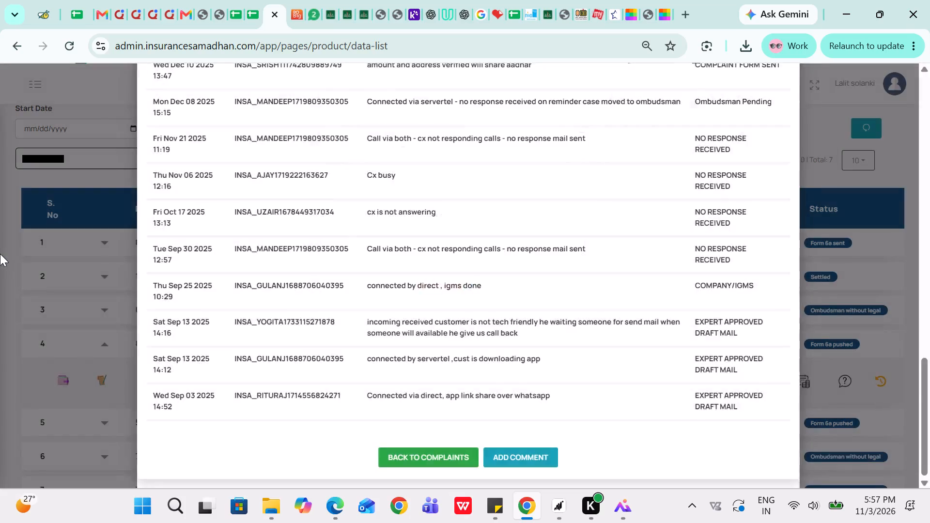
click(0, 254)
click(27, 246)
click(637, 347)
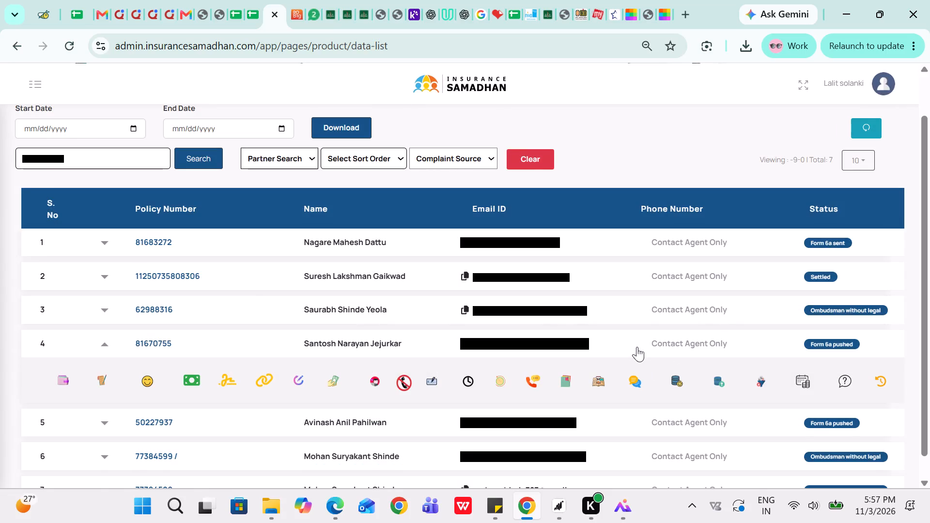
scroll(647, 331, down, 6)
scroll(737, 361, down, 4)
click(627, 414)
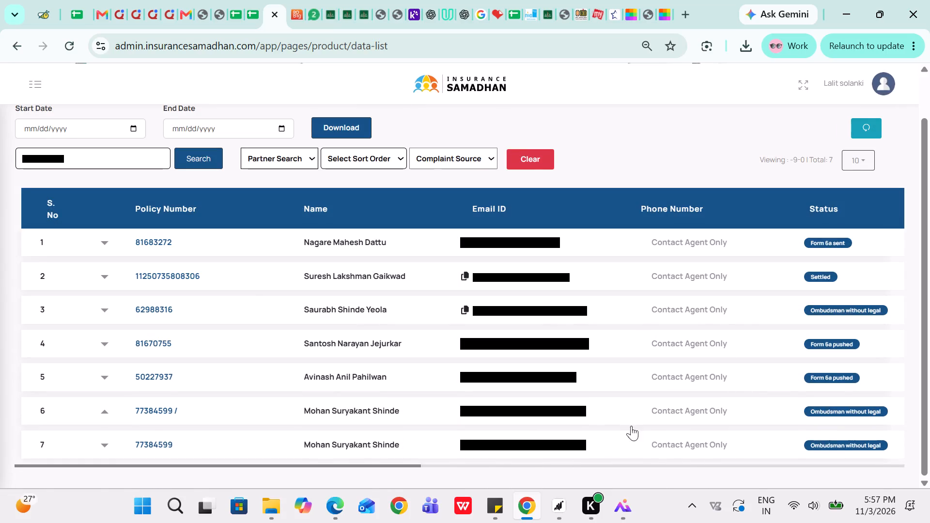
click(643, 450)
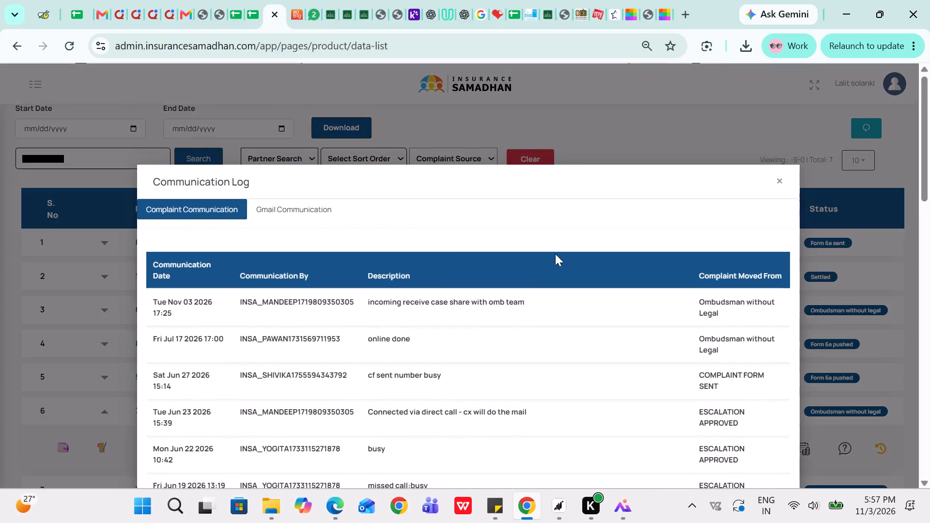
click(518, 113)
scroll(643, 378, down, 5)
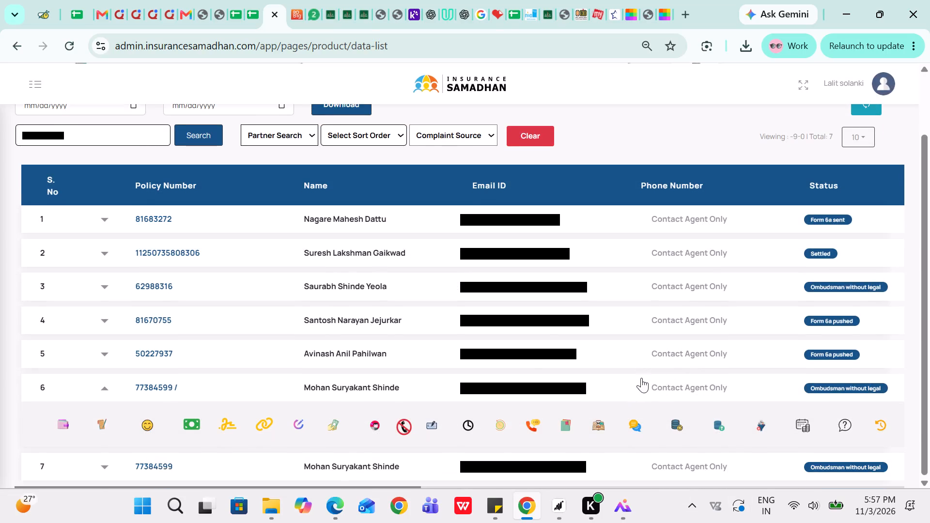
click(617, 378)
click(621, 445)
scroll(664, 407, down, 4)
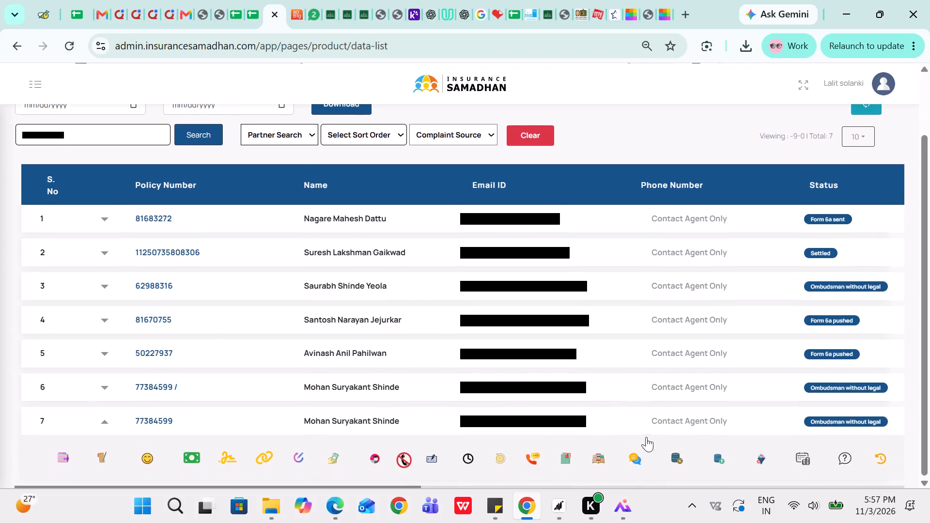
Examine the communication logs of the seventh and third complaints in the partner's search results.
click(634, 456)
click(505, 136)
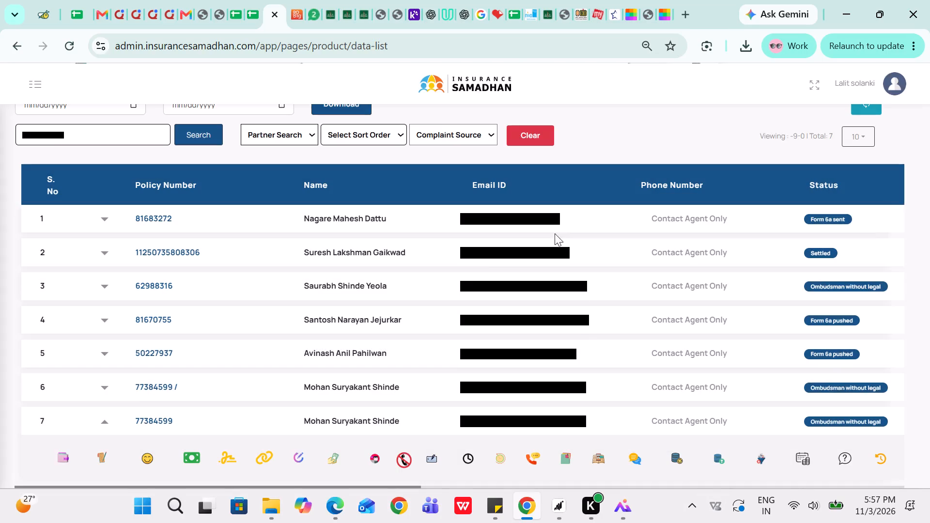
click(622, 422)
scroll(662, 328, up, 2)
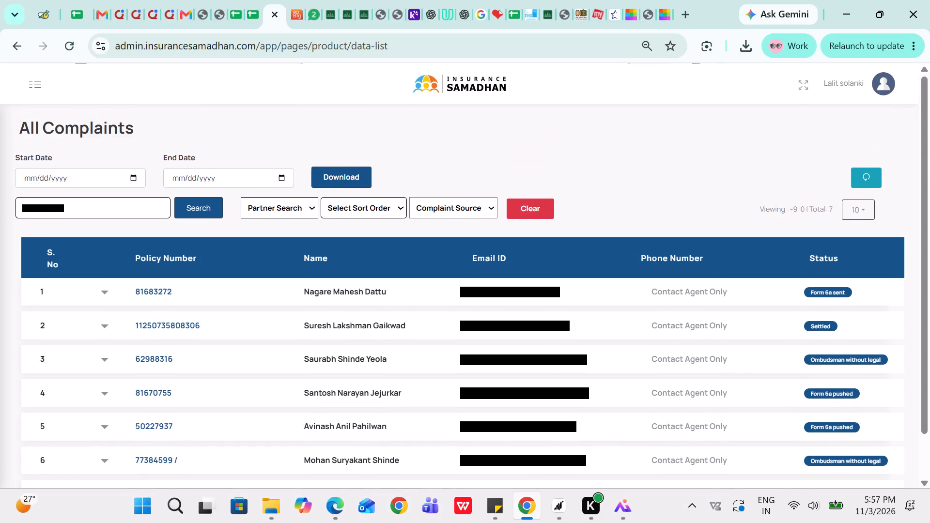
click(694, 313)
click(612, 326)
scroll(612, 326, down, 4)
click(603, 306)
click(640, 352)
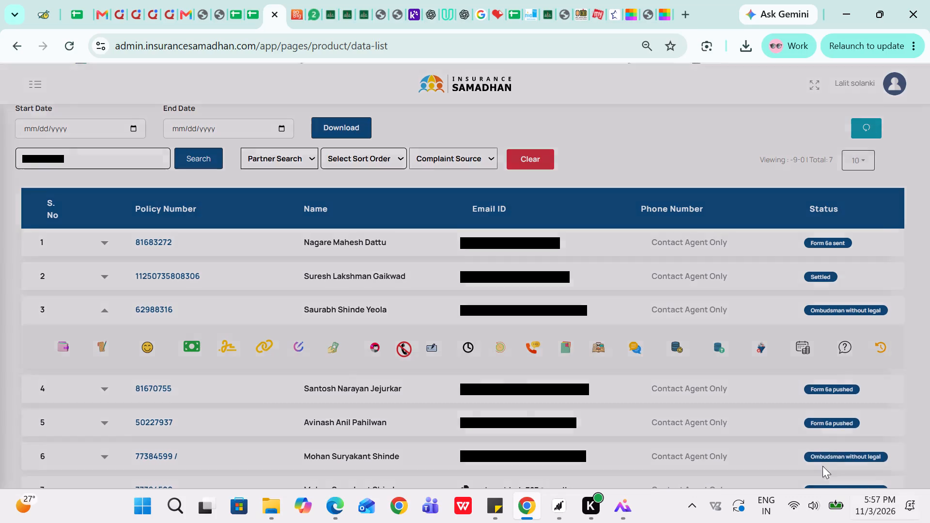
click(413, 111)
click(613, 306)
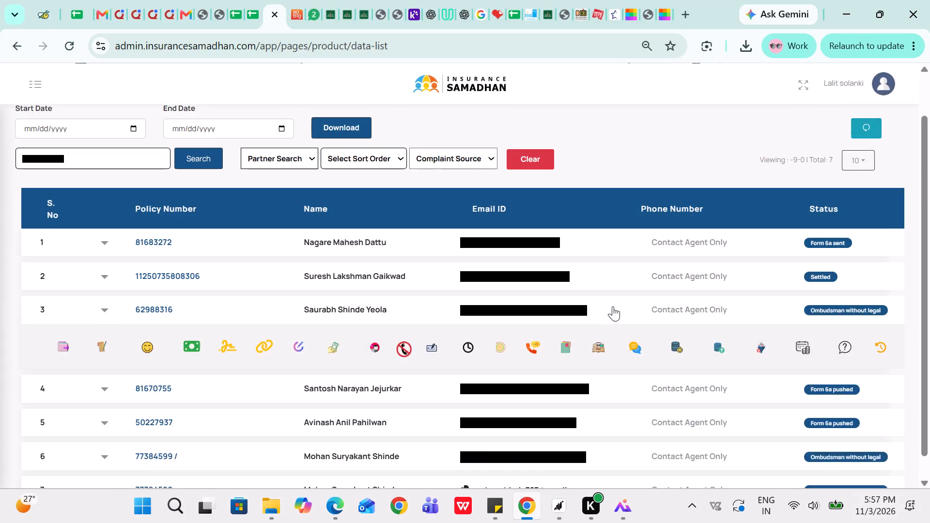
Add the comment "Hearing reminder shared." to the communication log of the partner's first listed complaint and save it.
click(596, 255)
click(643, 279)
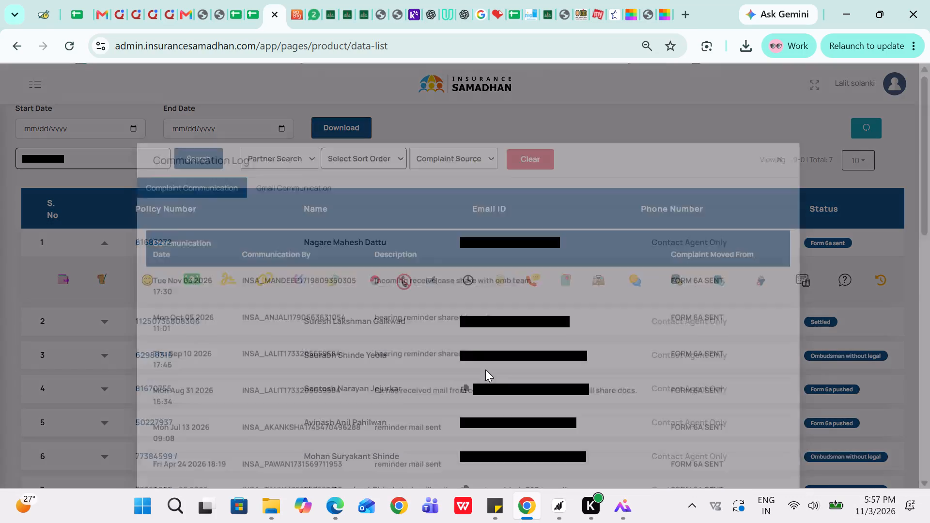
scroll(483, 377, down, 10)
scroll(512, 446, down, 4)
click(513, 453)
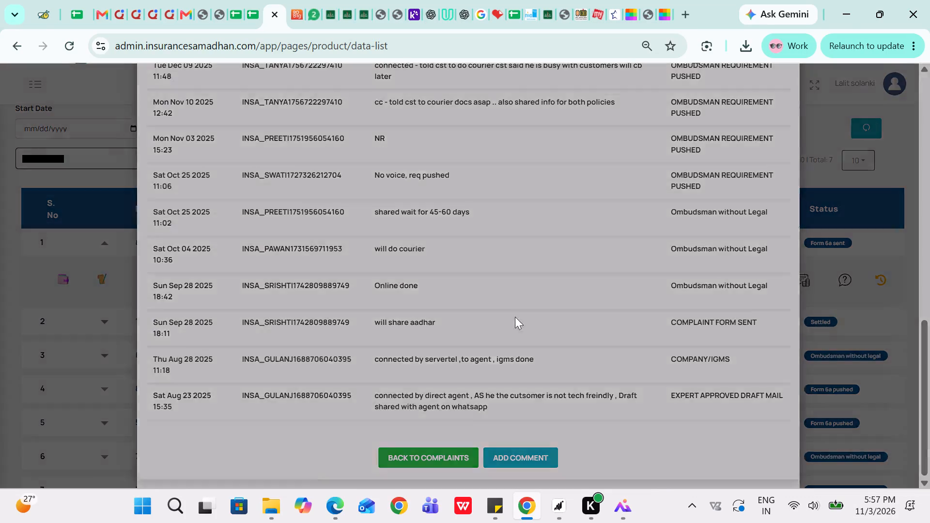
click(516, 316)
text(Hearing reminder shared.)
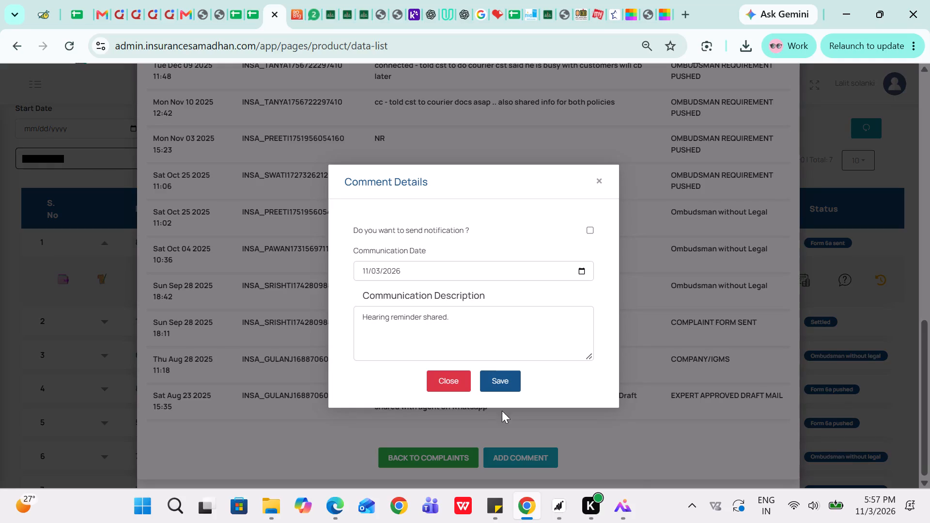
click(515, 373)
Switch to the Council for Insurance Ombudsmen grievance redressal portal.
click(327, 0)
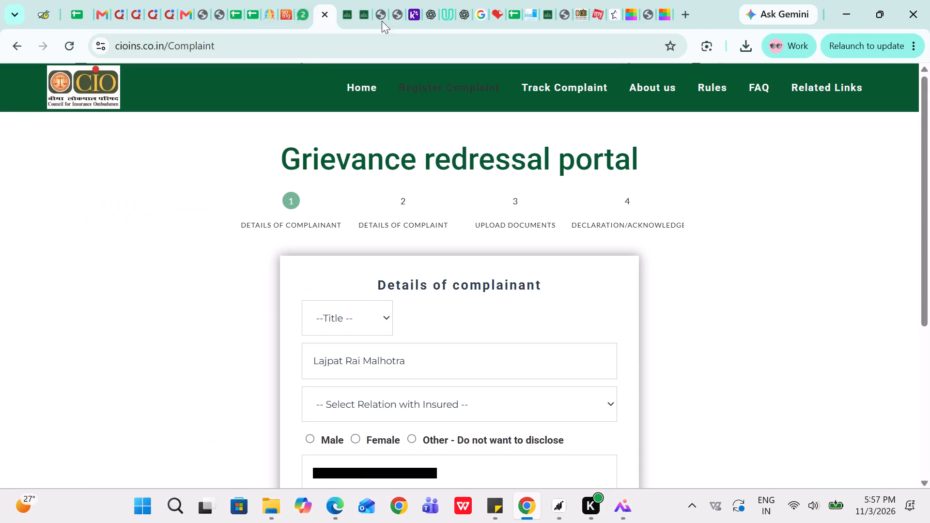
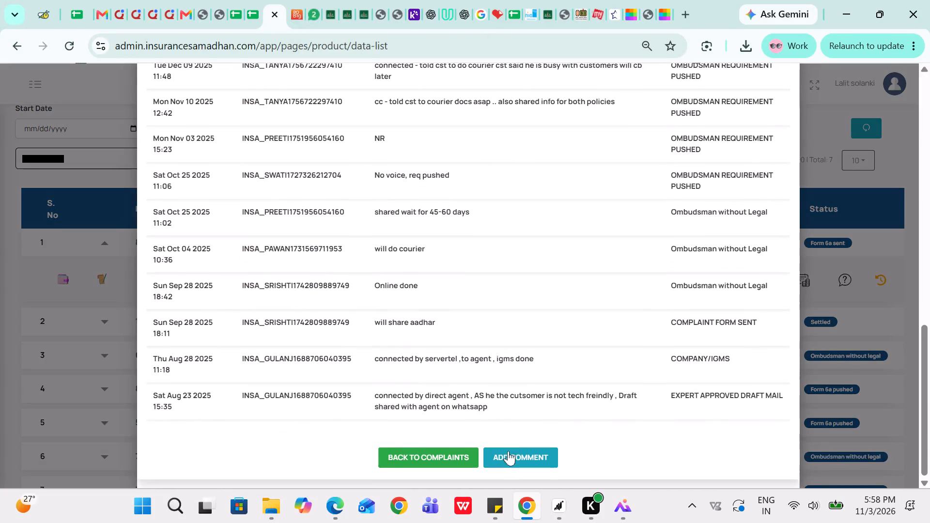
Add a comment to the first listed complaint reading "Connected with agent // hearing reminder shared".
click(509, 454)
click(522, 347)
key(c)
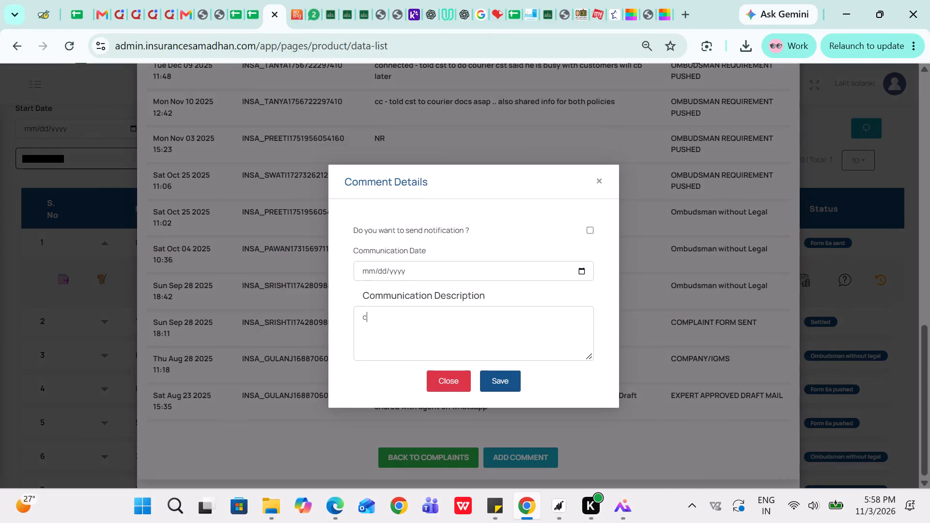
key(BackSpace)
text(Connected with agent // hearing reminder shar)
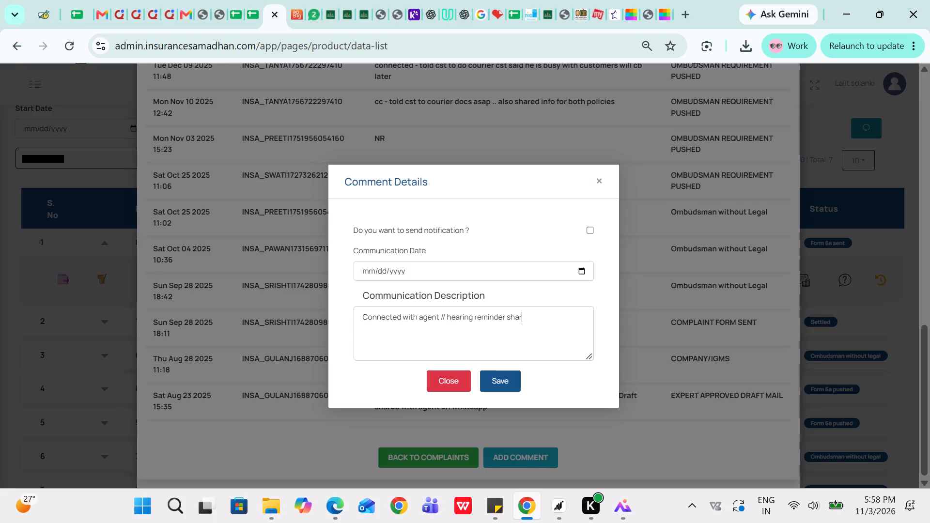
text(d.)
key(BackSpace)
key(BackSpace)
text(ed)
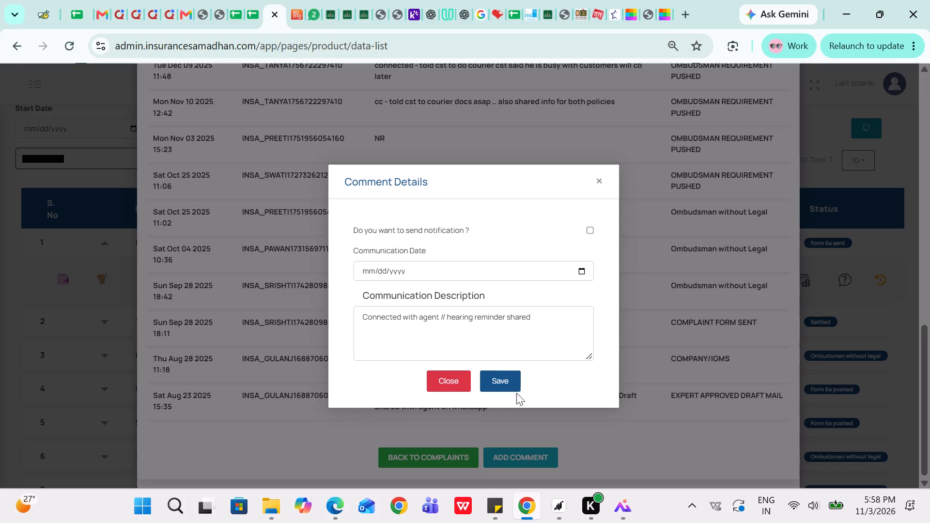
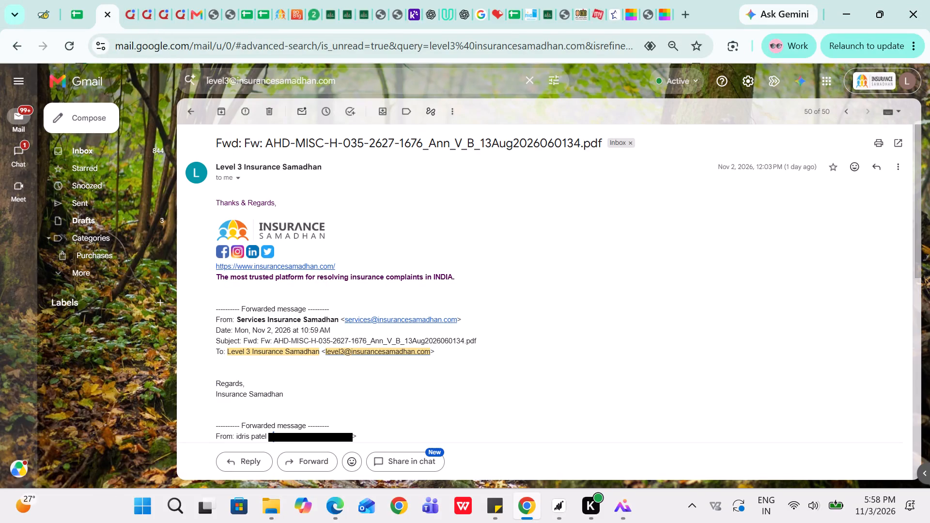
Copy the original sender's email address from the forwarded message and look up their complaint with it in the complaints list using B2C Search.
drag(278, 435, 353, 391)
key(ctrl+c)
key(ctrl+c)
key(ctrl+c)
click(277, 0)
drag(84, 157, 0, 179)
key(ctrl+v)
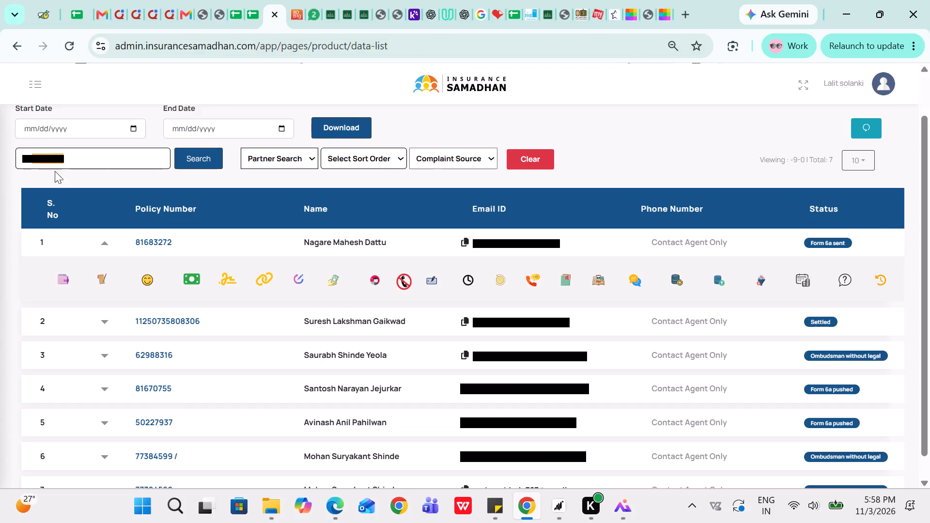
click(303, 150)
click(299, 178)
click(212, 167)
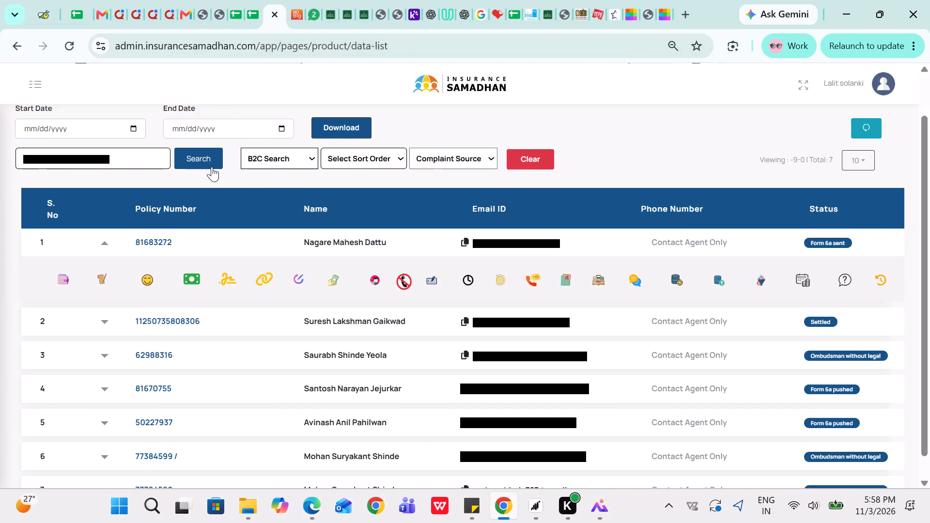
Examine the found complaint's communication log for its past call and reminder entries, and return to the complaint's row in the list.
click(637, 249)
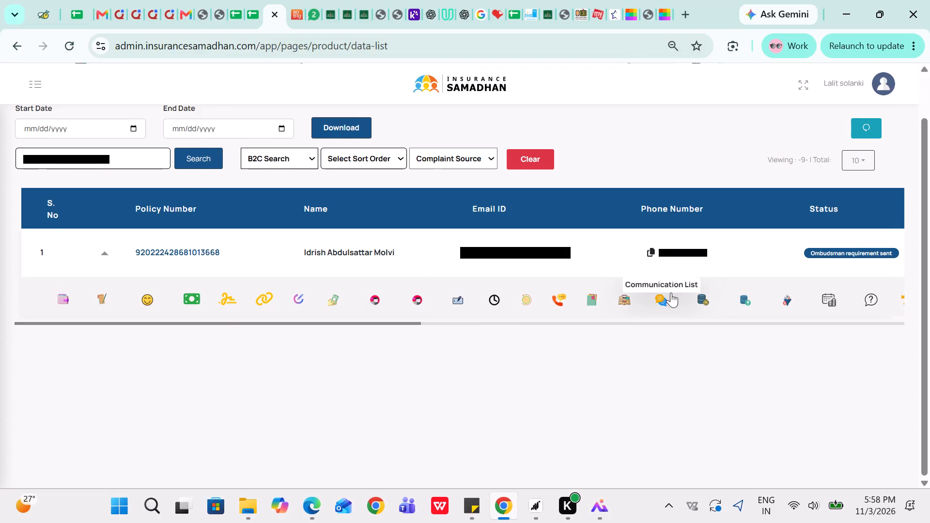
click(668, 295)
drag(527, 289, 393, 290)
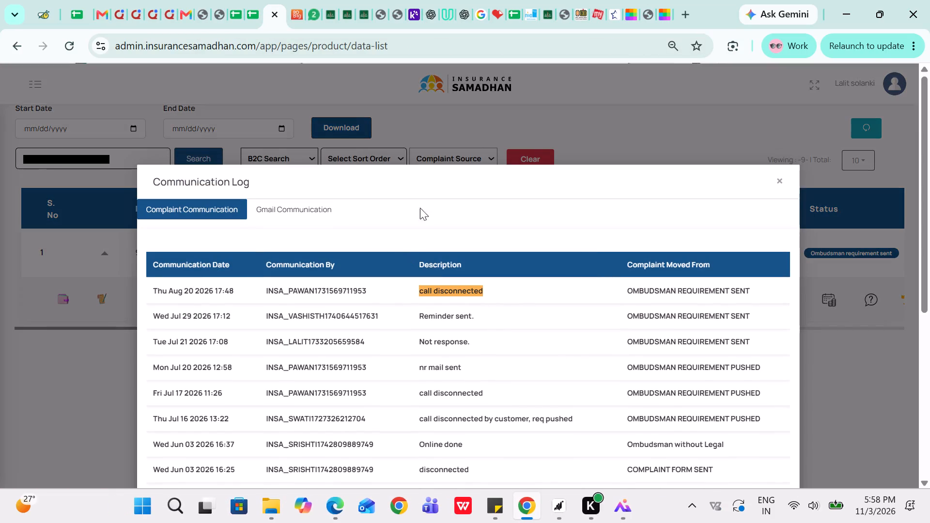
click(481, 79)
click(527, 301)
scroll(533, 303, down, 3)
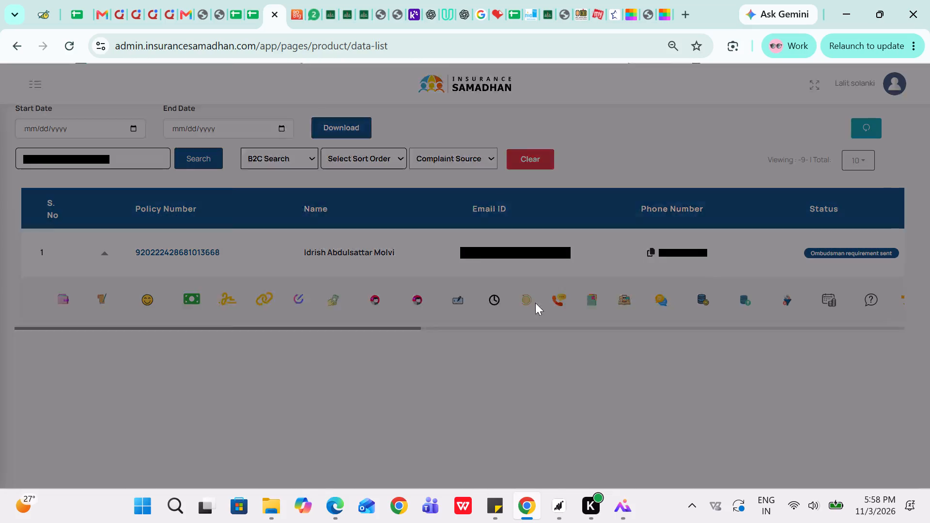
scroll(535, 303, down, 18)
click(809, 406)
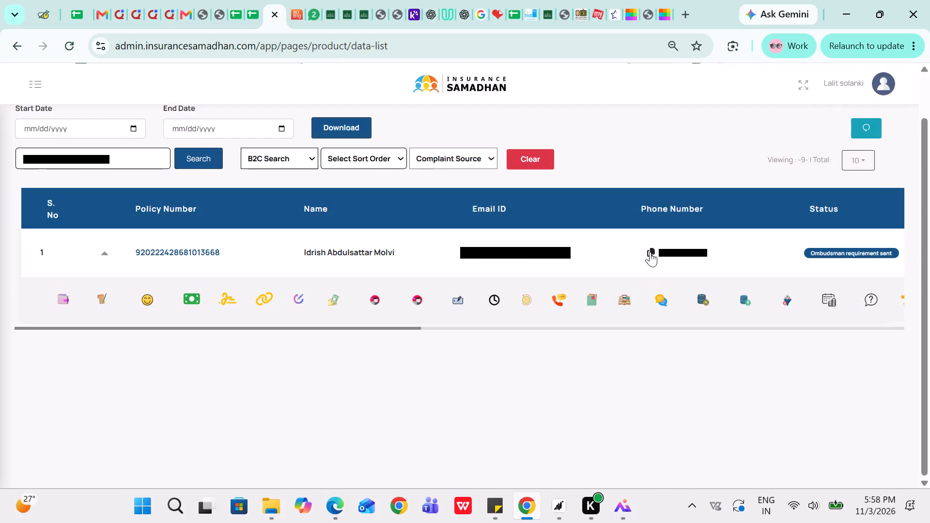
Copy the phone number of the B2C complaint's customer and call it from the Smartflo dialer.
click(650, 252)
click(294, 0)
double_click(406, 163)
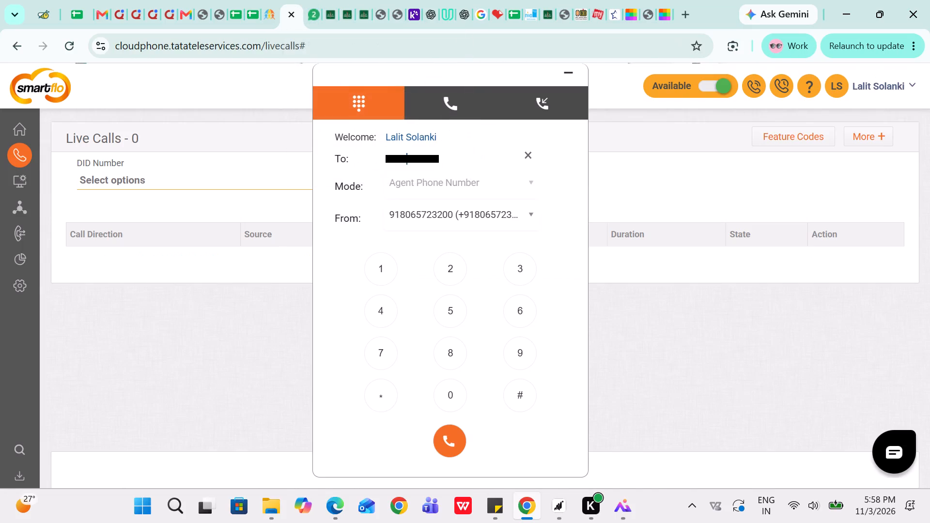
key(ctrl+v)
click(449, 447)
drag(748, 376, 755, 370)
click(882, 131)
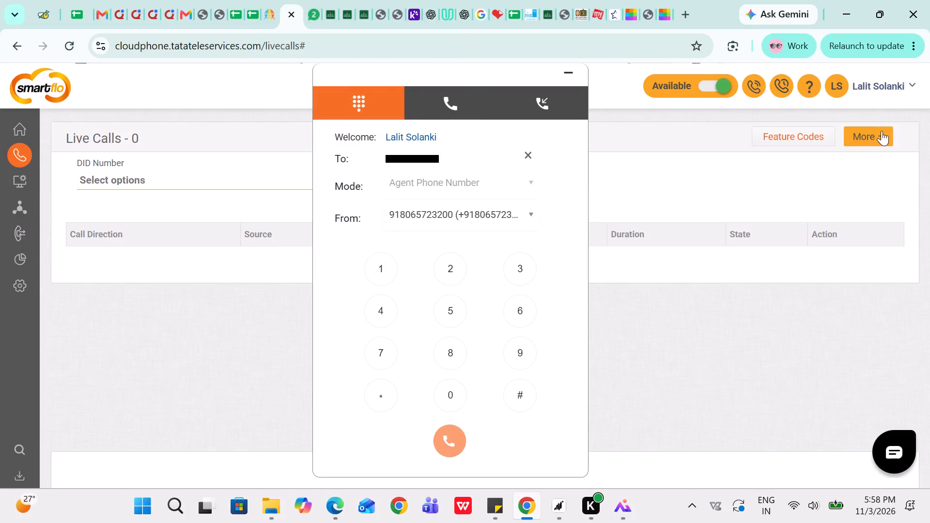
click(875, 134)
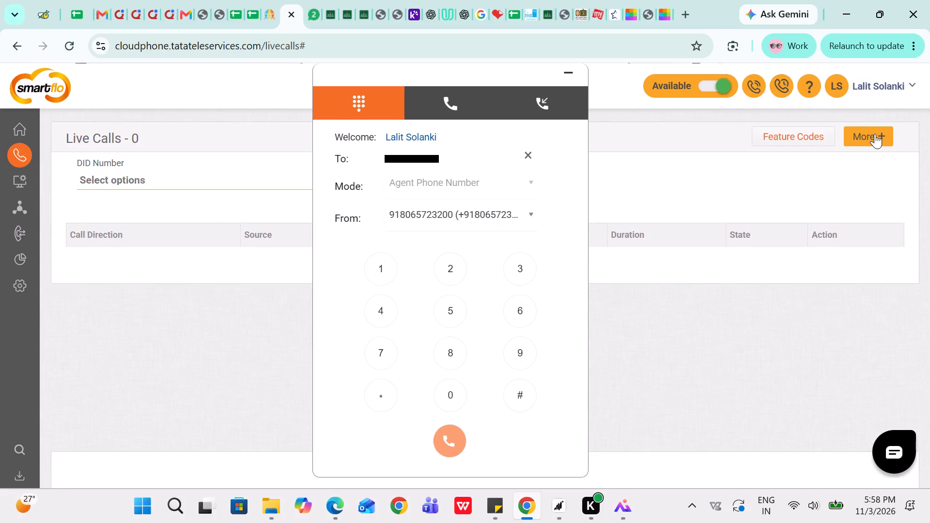
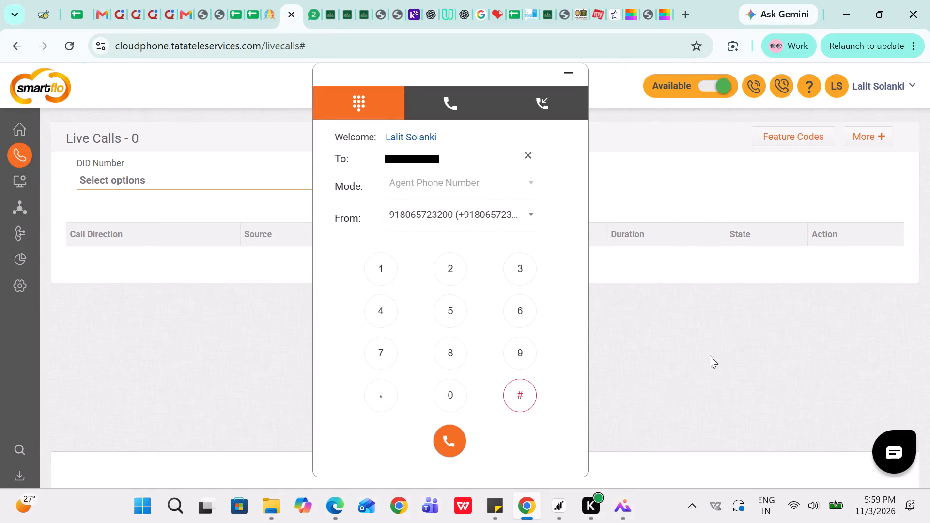
click(271, 0)
click(99, 0)
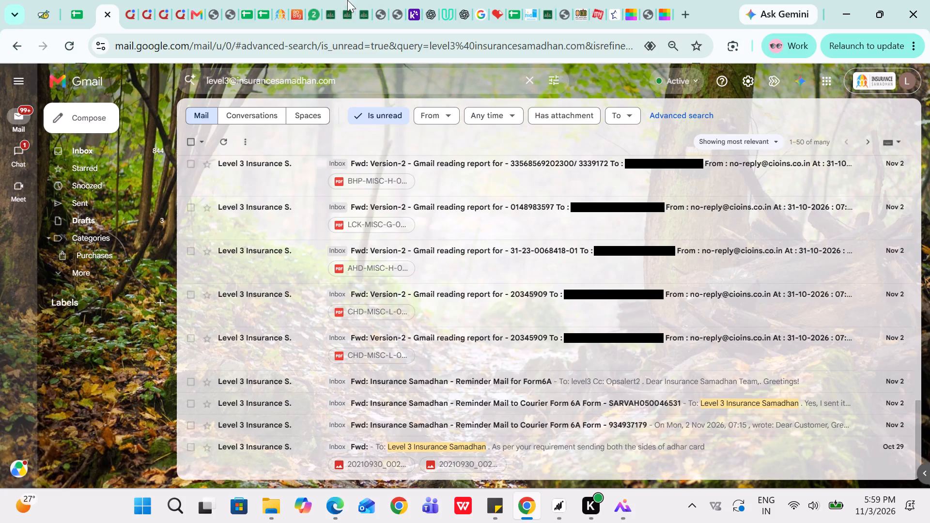
In the complaints admin site, add the comment "Not response." to the B2C complaint's communication list, save it and return to the complaints list.
click(285, 0)
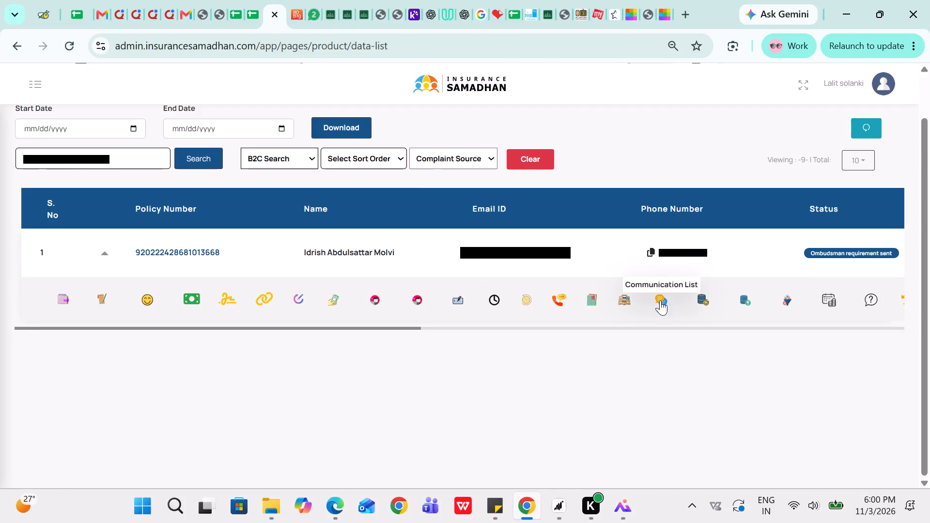
click(660, 300)
scroll(489, 435, down, 8)
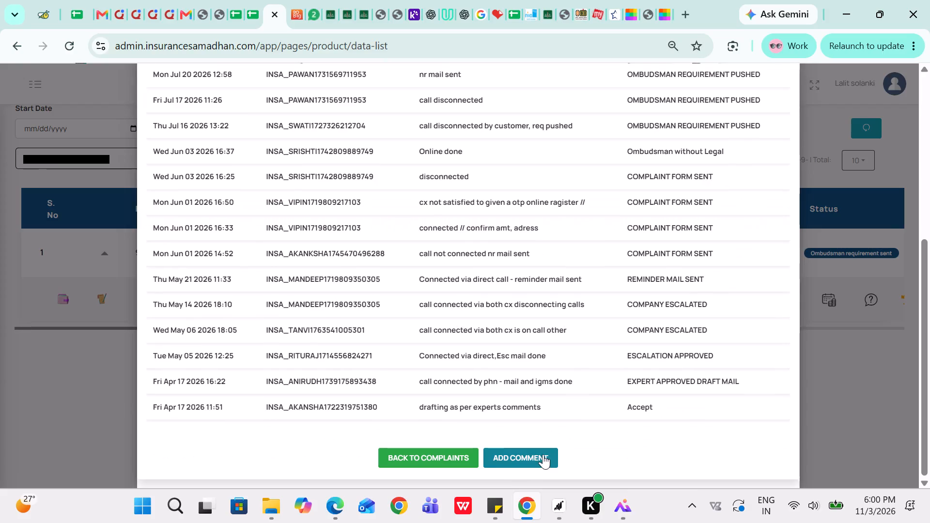
click(543, 454)
click(542, 333)
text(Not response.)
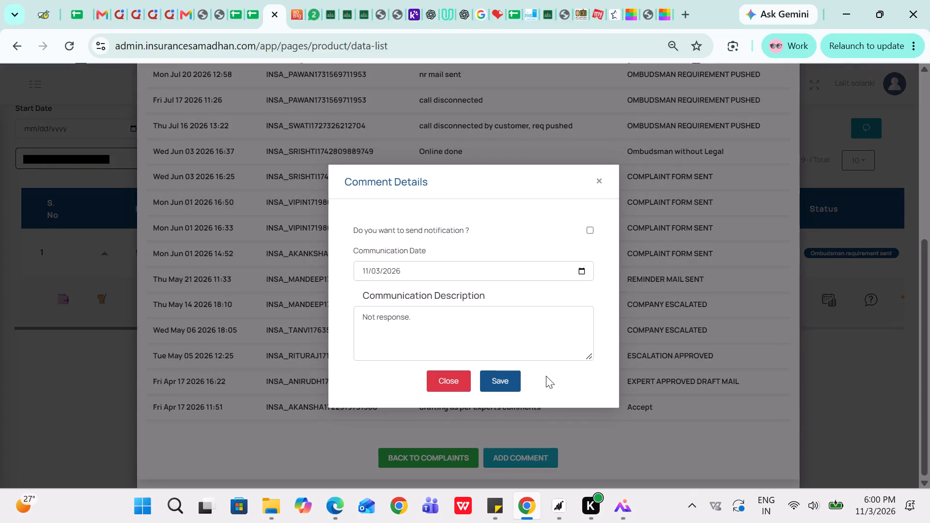
click(500, 371)
click(0, 295)
drag(0, 278, 6, 274)
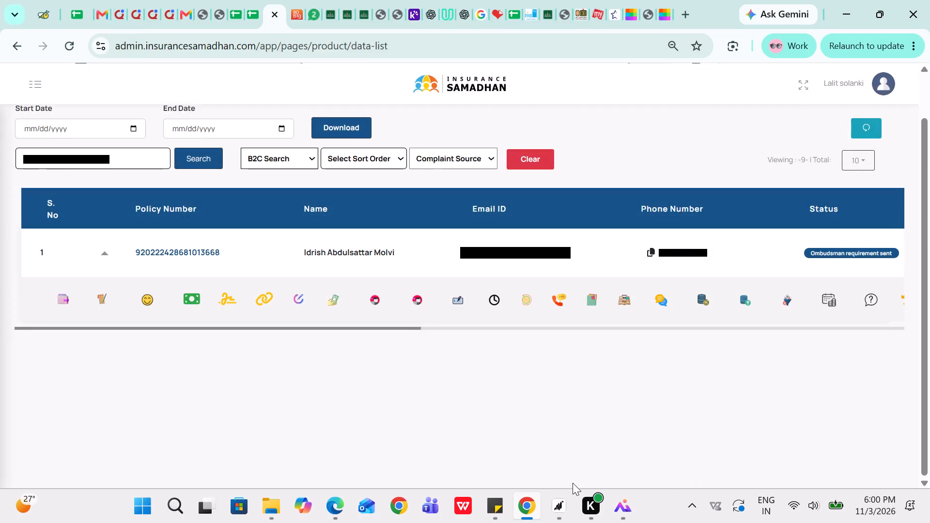
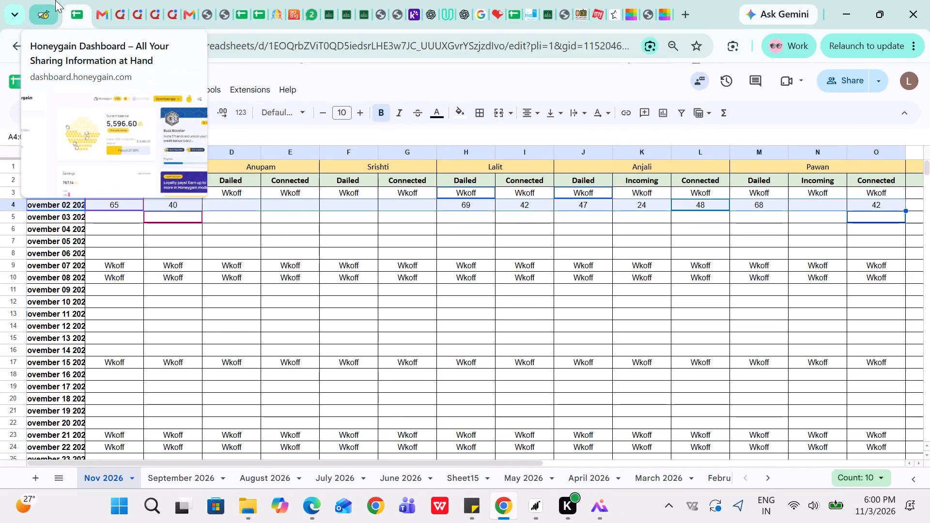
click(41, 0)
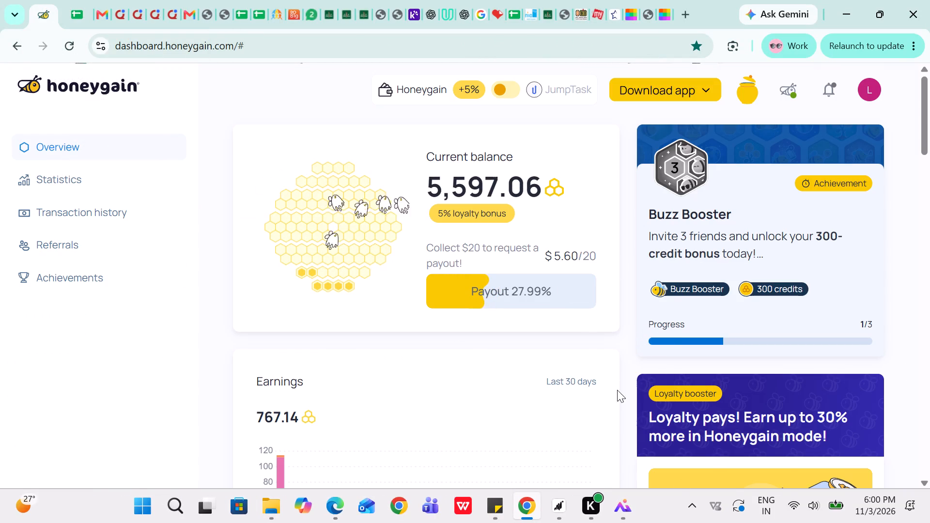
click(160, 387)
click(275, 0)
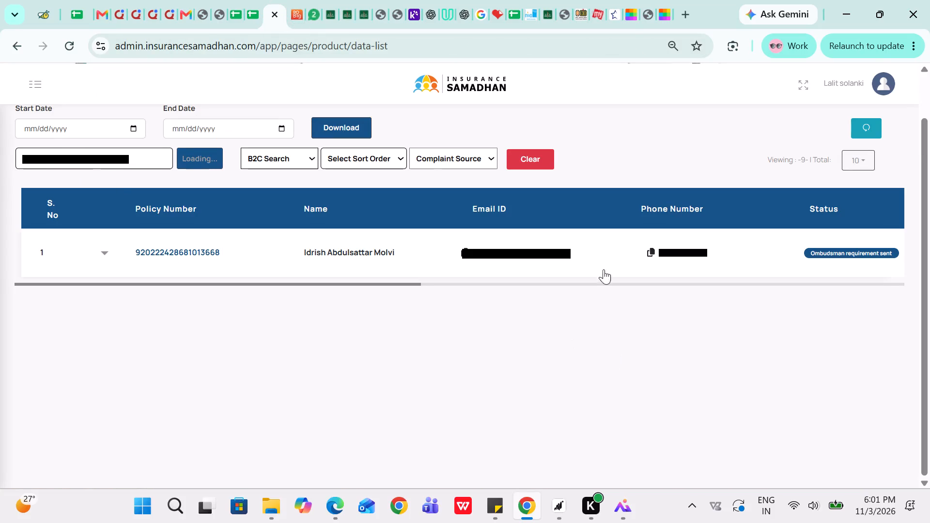
Review the communication log and the dated status history of the B2C complaint with status Form 6a pushed.
click(609, 254)
click(668, 279)
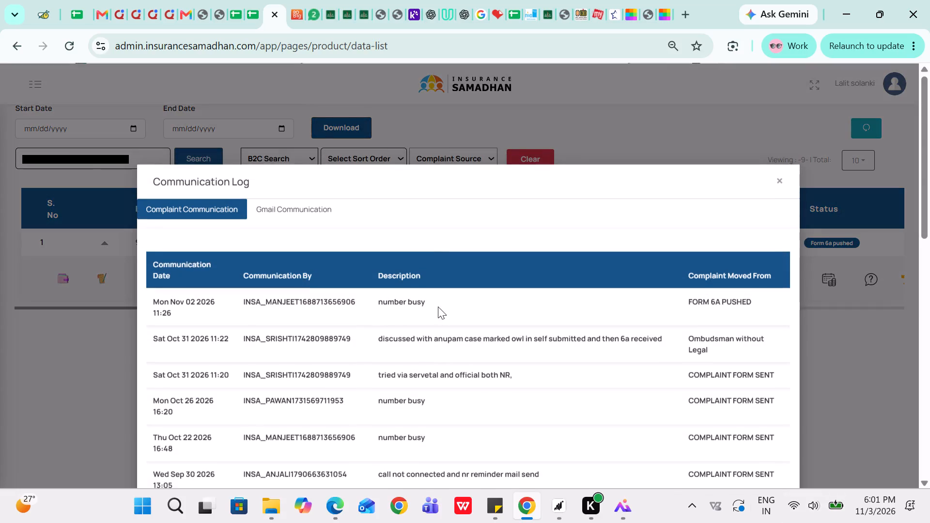
click(409, 124)
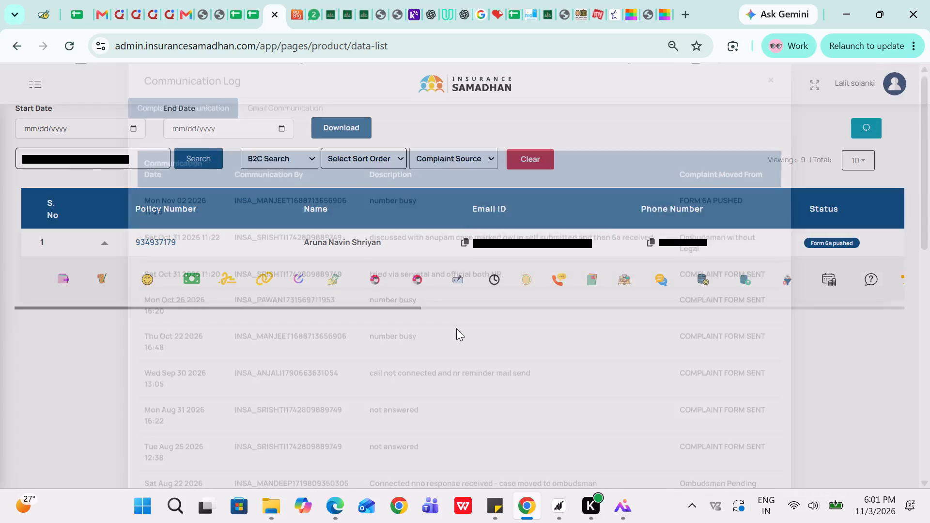
click(528, 281)
scroll(533, 289, down, 10)
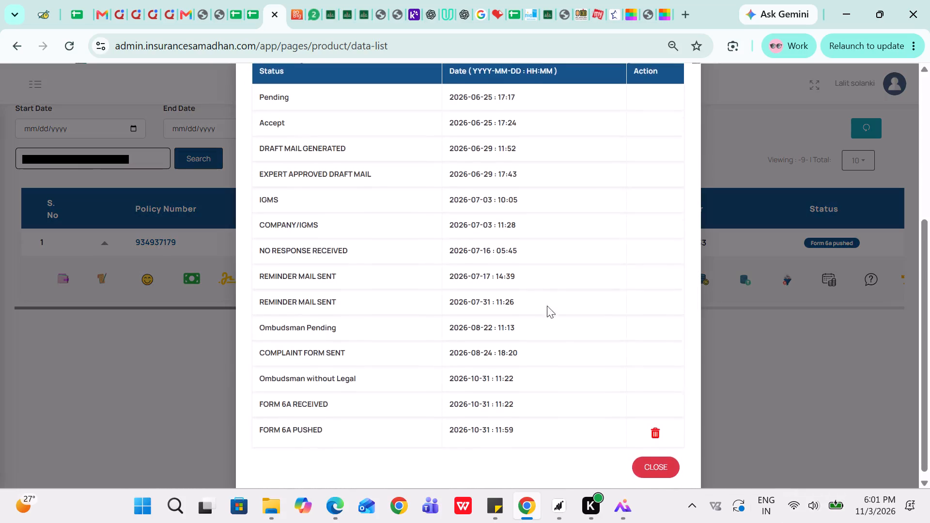
scroll(547, 306, down, 4)
click(789, 406)
click(660, 284)
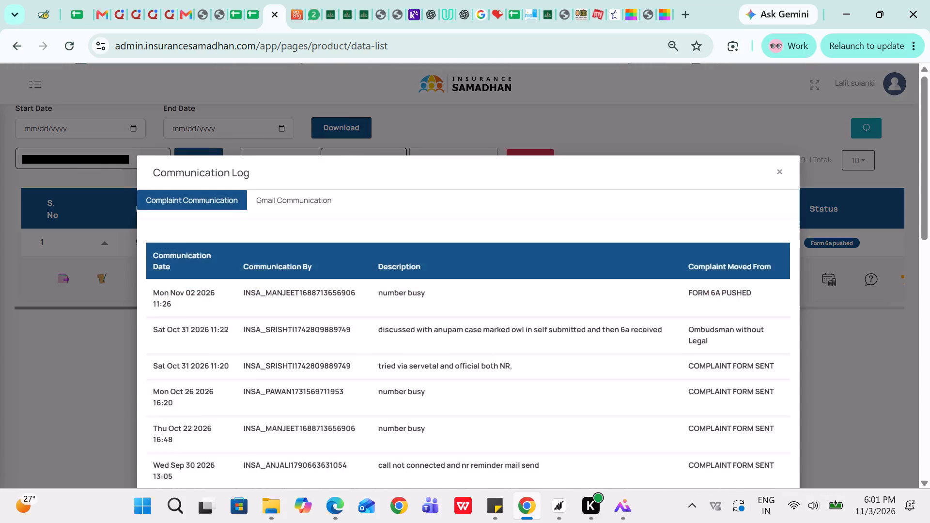
Read the Ombudsman without Legal entry about self submission and Form 6A in the communication log, and close the log.
drag(389, 339, 505, 345)
click(530, 358)
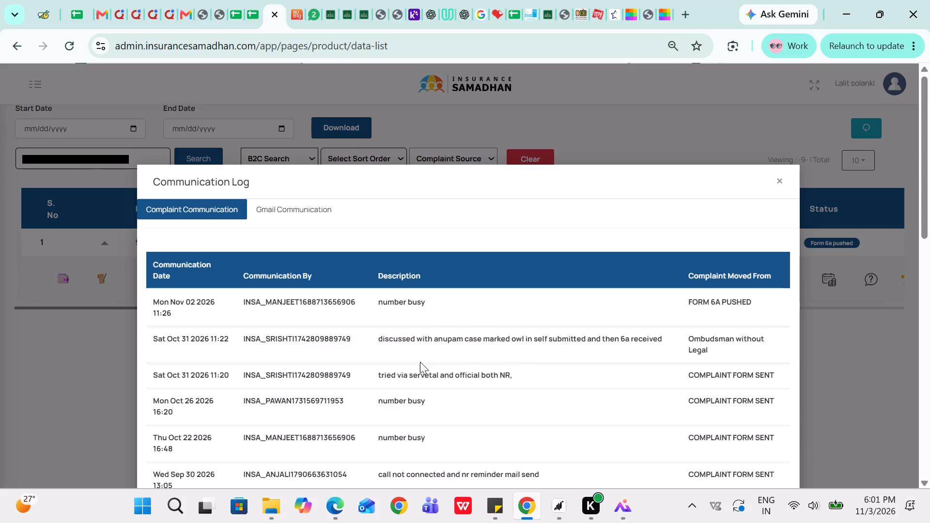
drag(398, 339, 457, 339)
click(515, 351)
drag(511, 345, 527, 340)
click(560, 341)
drag(596, 340, 620, 338)
click(657, 338)
click(530, 122)
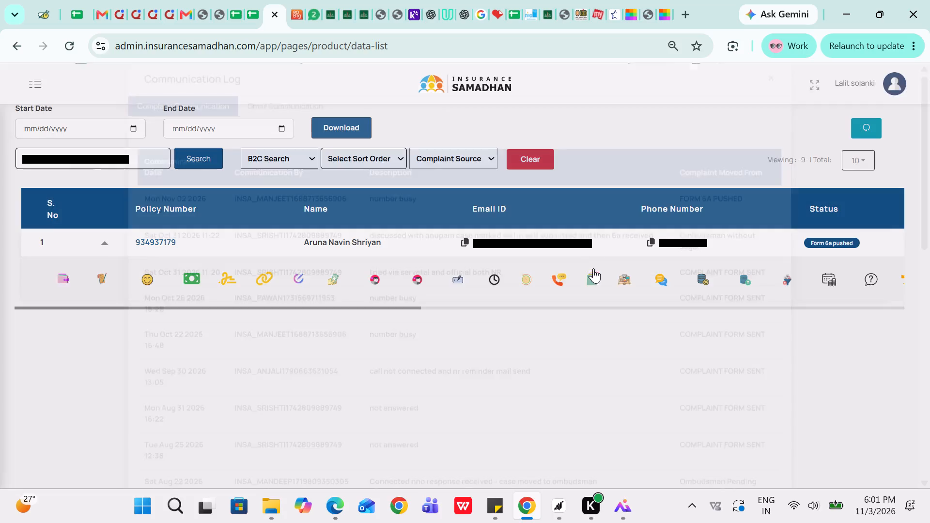
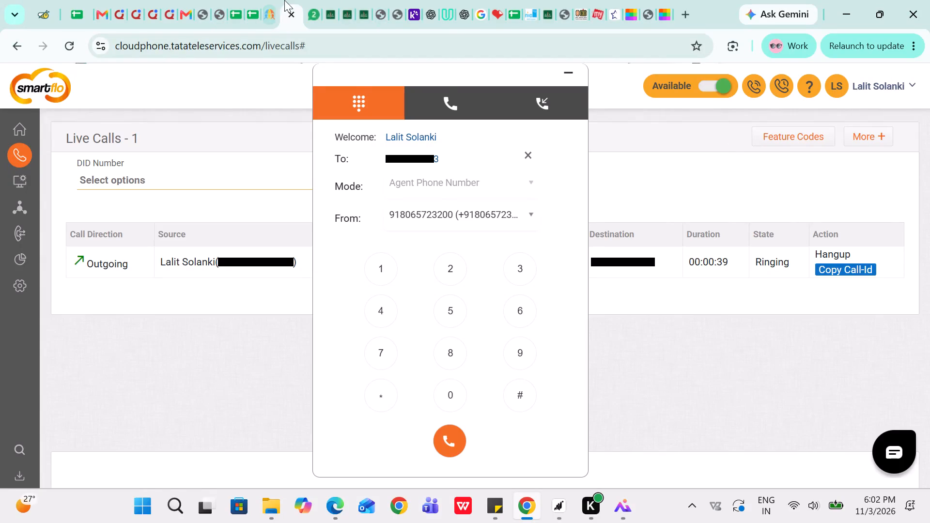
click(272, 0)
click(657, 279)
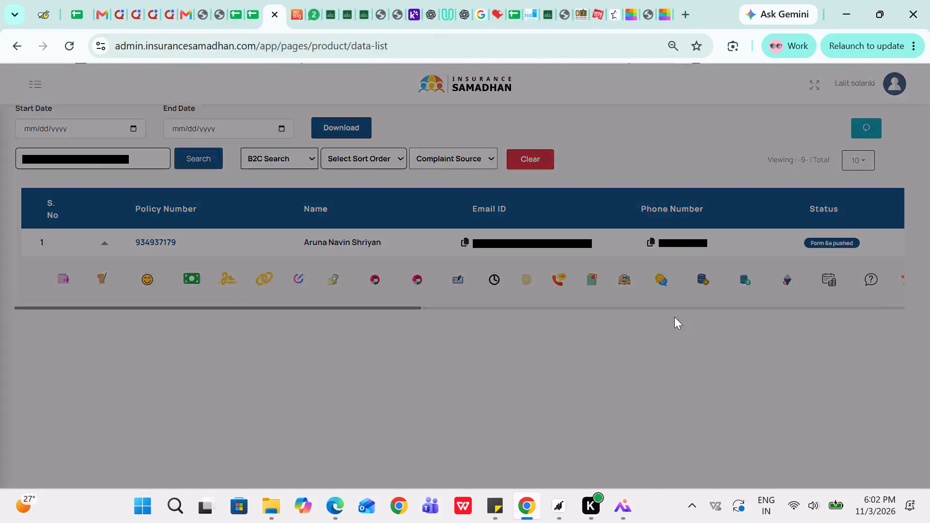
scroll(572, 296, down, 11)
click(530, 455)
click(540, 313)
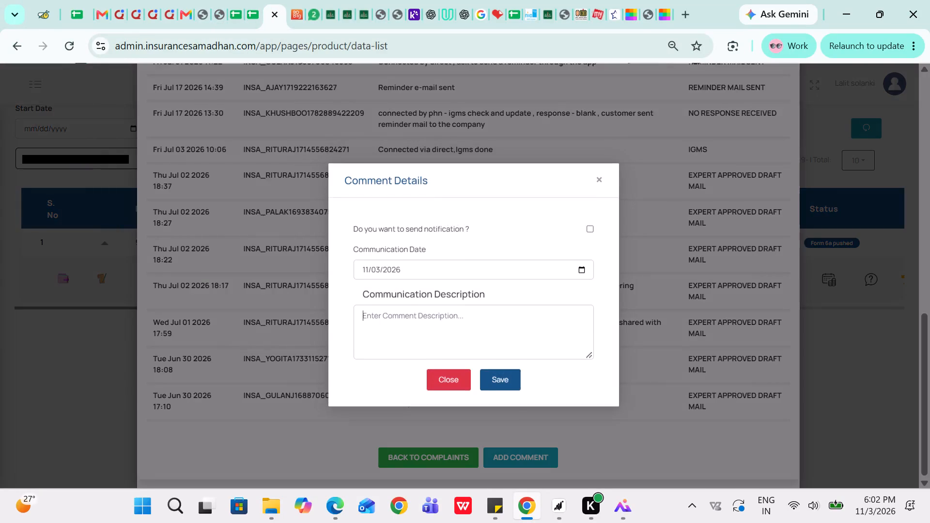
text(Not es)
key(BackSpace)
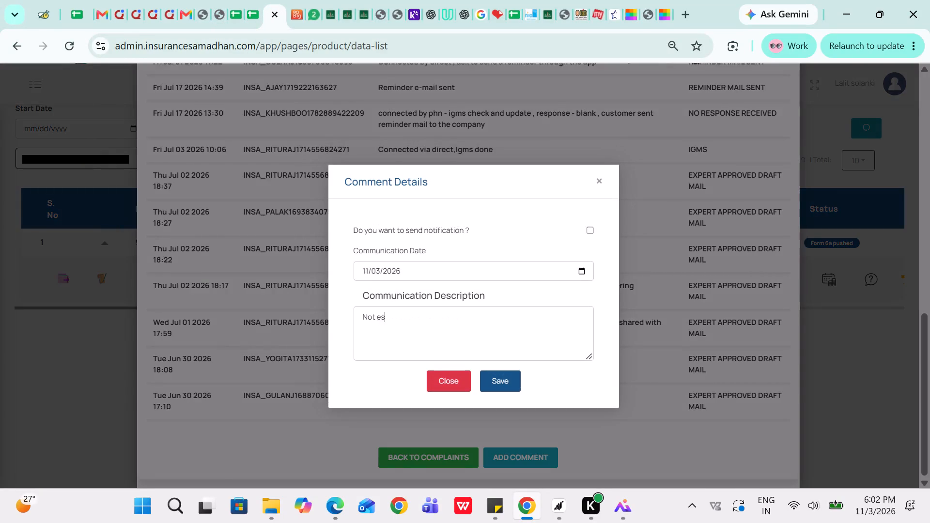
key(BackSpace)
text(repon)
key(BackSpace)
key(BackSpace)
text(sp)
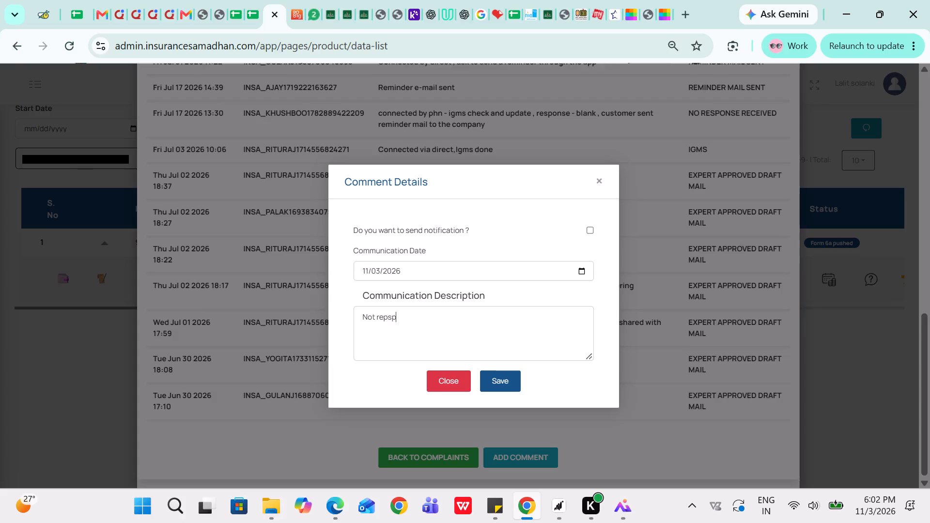
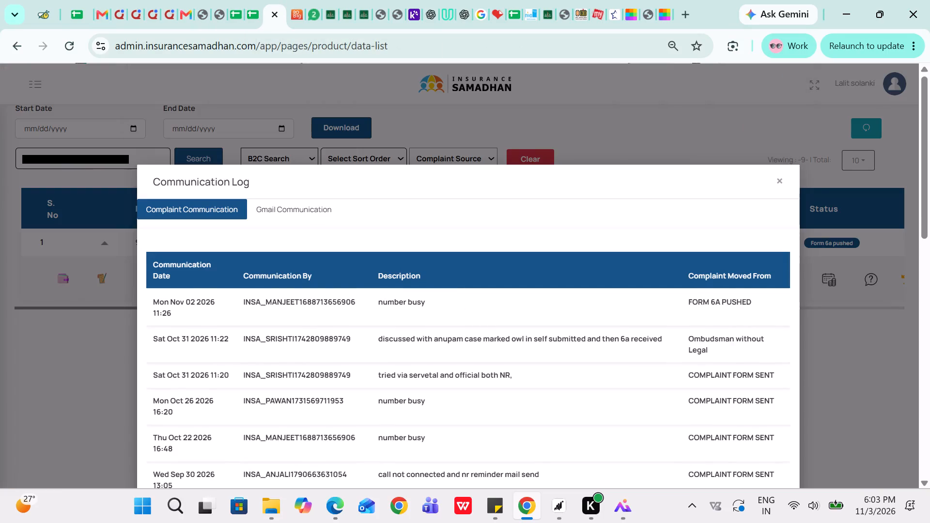
scroll(484, 356, down, 4)
scroll(527, 416, down, 9)
click(547, 458)
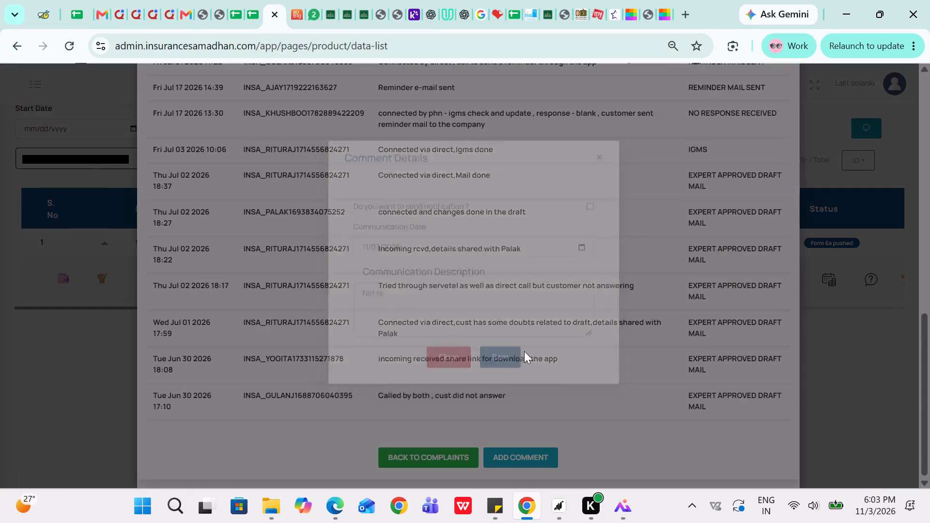
click(530, 339)
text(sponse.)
click(498, 380)
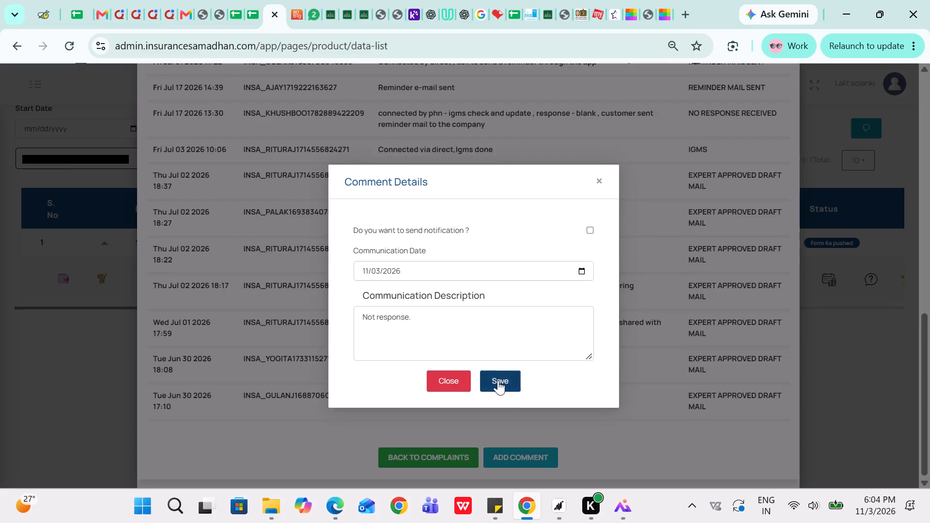
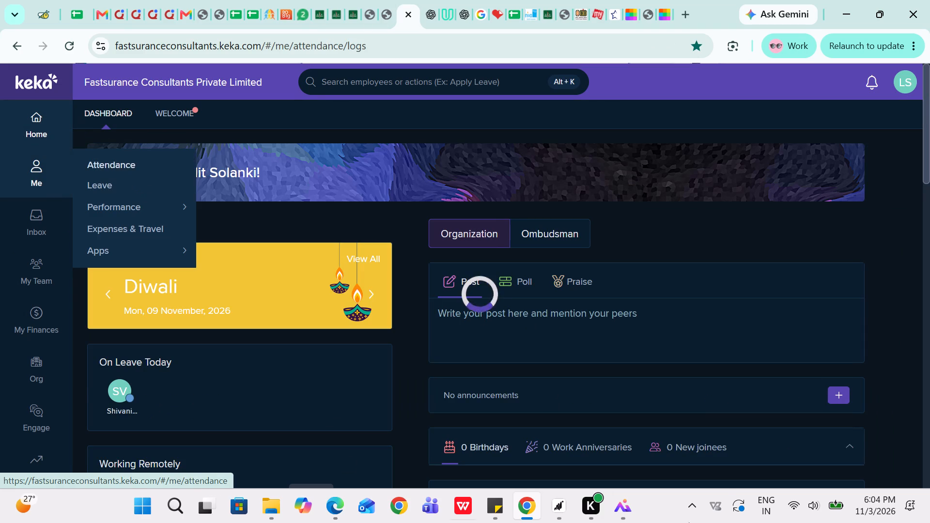
Review the personal attendance log for the last 30 days in Keka, including the penalty and regularized days.
scroll(433, 311, down, 4)
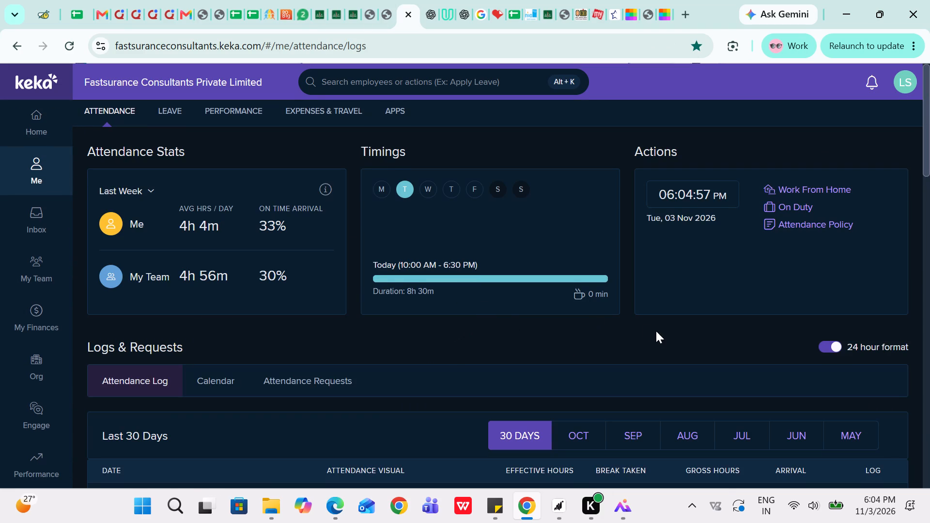
scroll(658, 336, down, 2)
scroll(712, 347, down, 2)
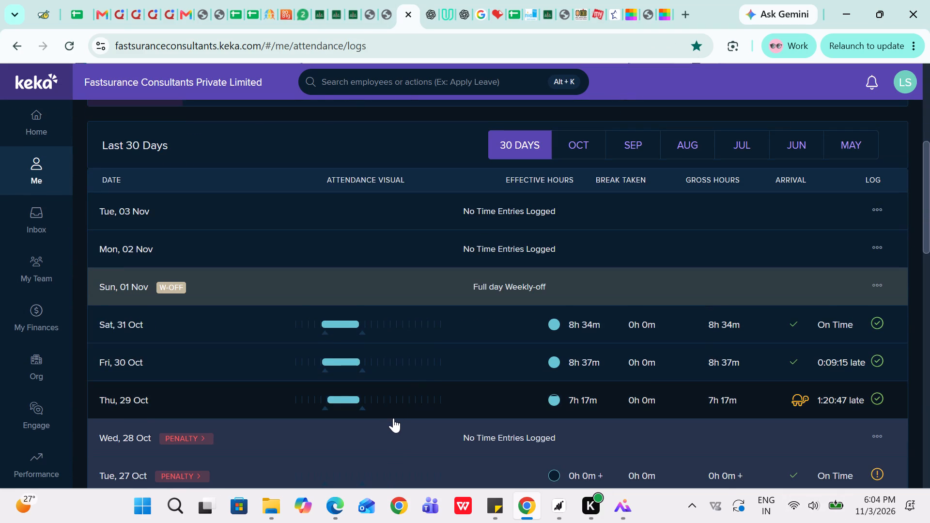
scroll(348, 396, up, 4)
scroll(488, 296, down, 4)
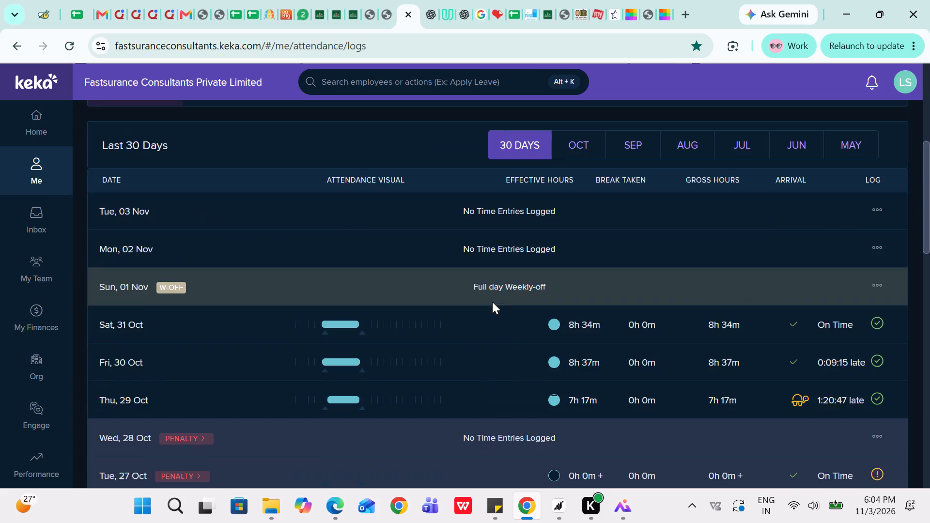
scroll(504, 312, down, 2)
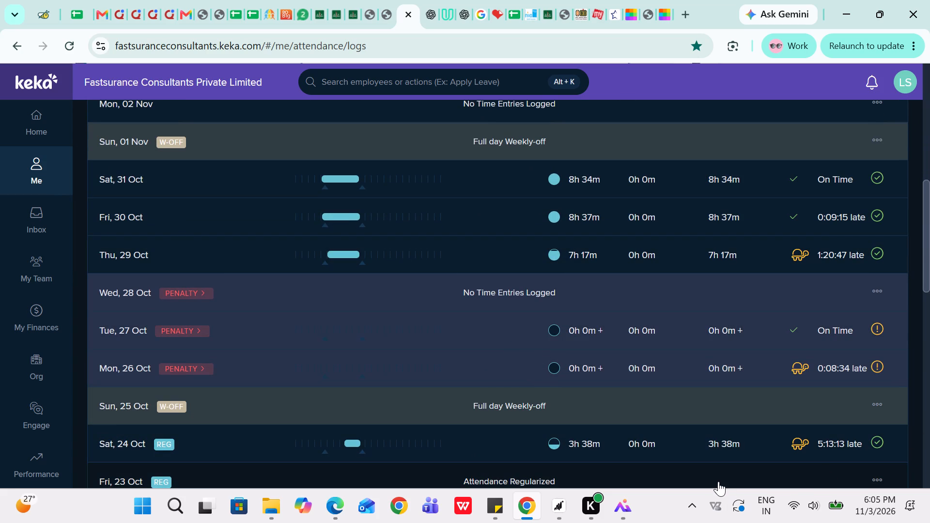
scroll(683, 423, down, 1)
scroll(682, 464, down, 5)
scroll(681, 464, up, 10)
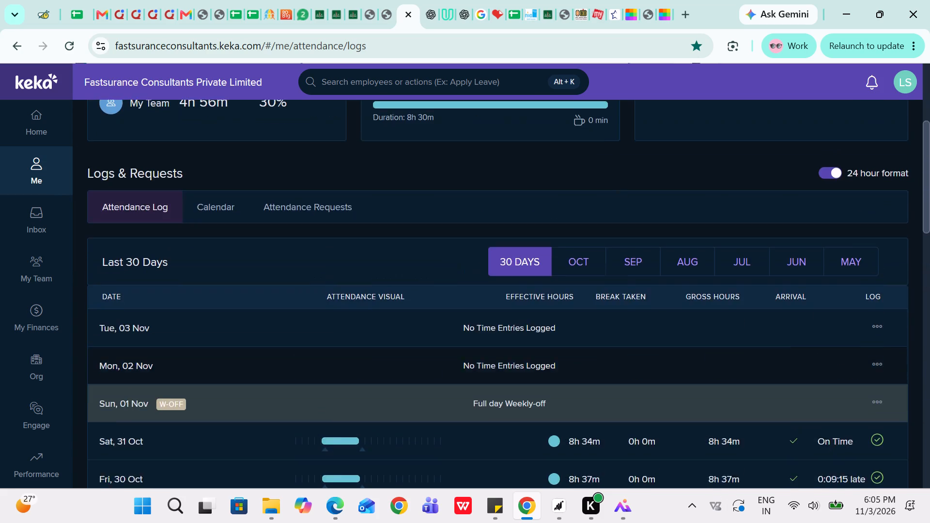
scroll(106, 287, up, 5)
click(108, 163)
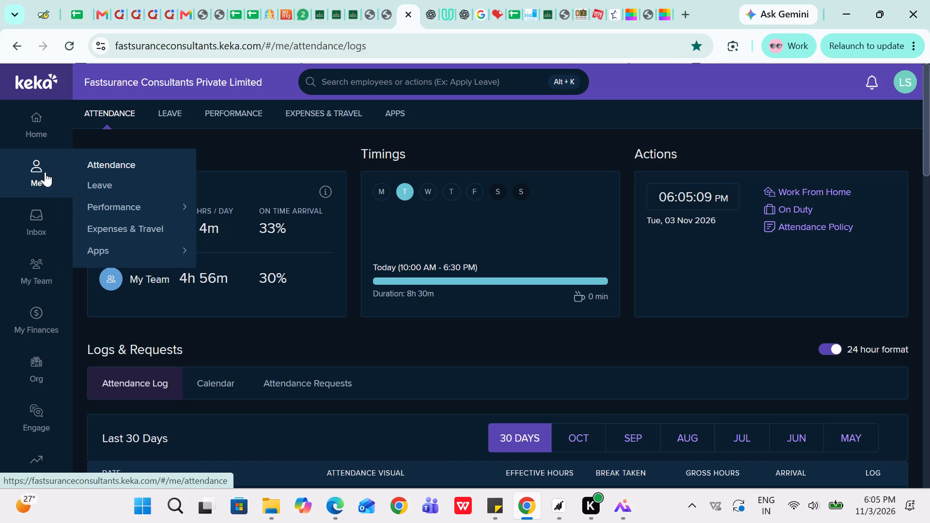
Review the personal leave summary, including leave stats and the casual, paid, sick and unpaid leave balances.
click(103, 182)
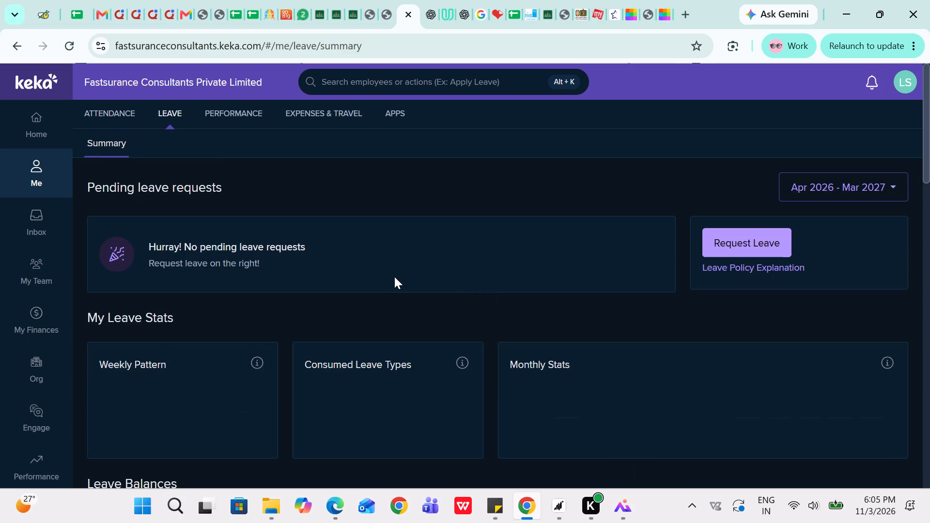
scroll(514, 277, down, 3)
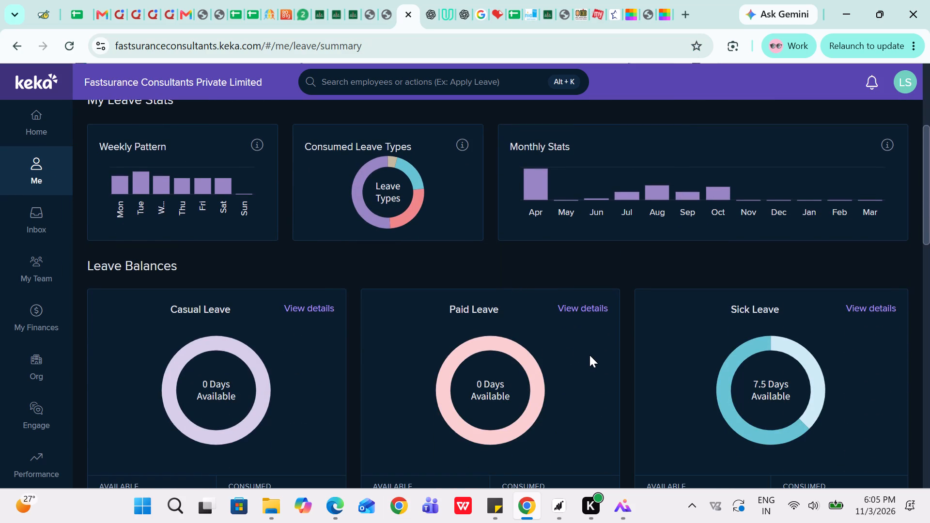
scroll(589, 355, down, 3)
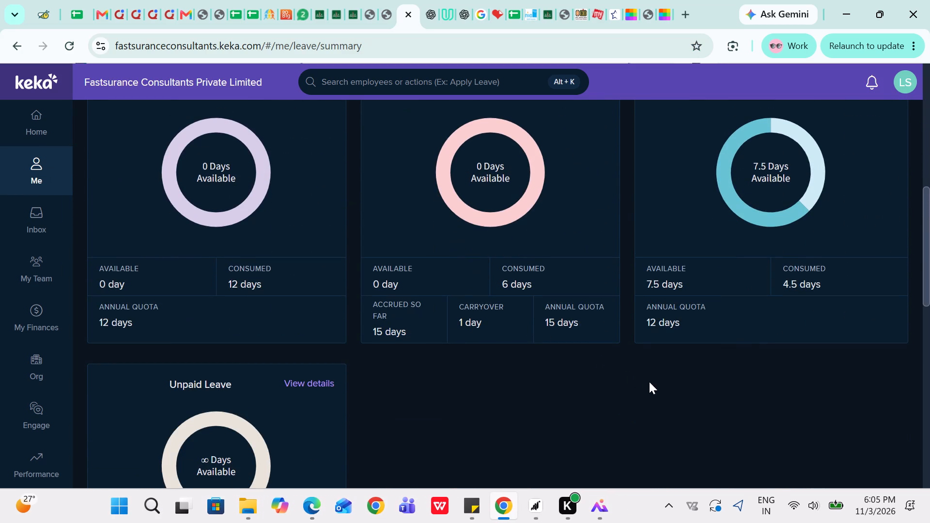
scroll(674, 392, down, 2)
scroll(673, 392, up, 10)
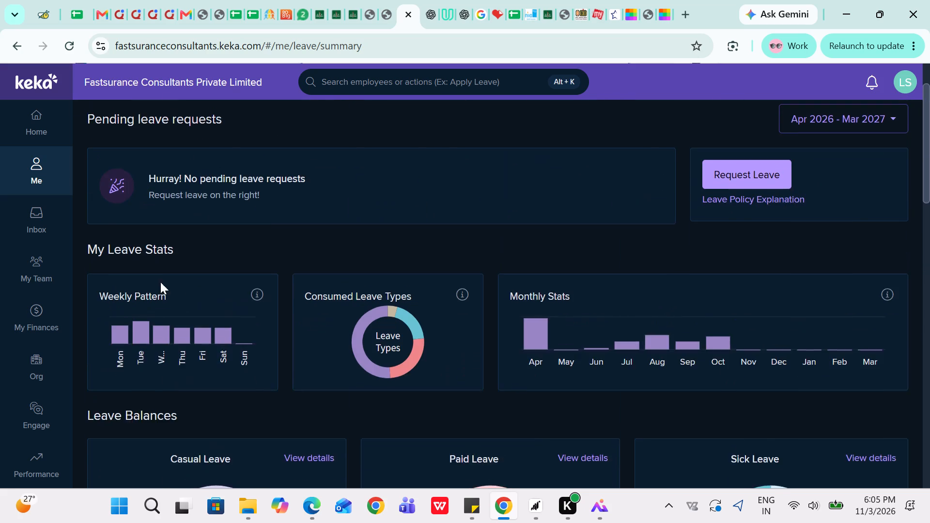
scroll(160, 282, up, 2)
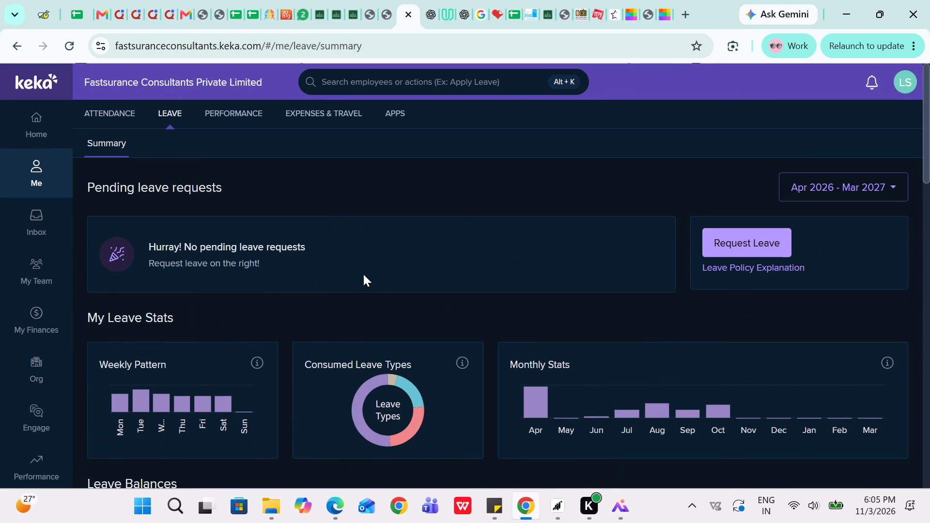
On the home dashboard, examine the contact details of four colleagues listed under Upcoming Birthdays, closing each card.
click(42, 126)
scroll(507, 282, down, 2)
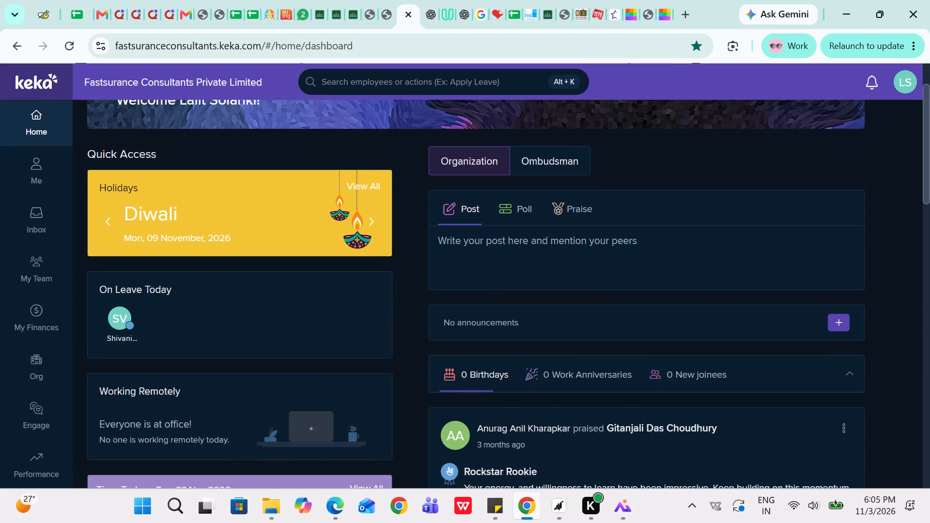
scroll(510, 286, down, 3)
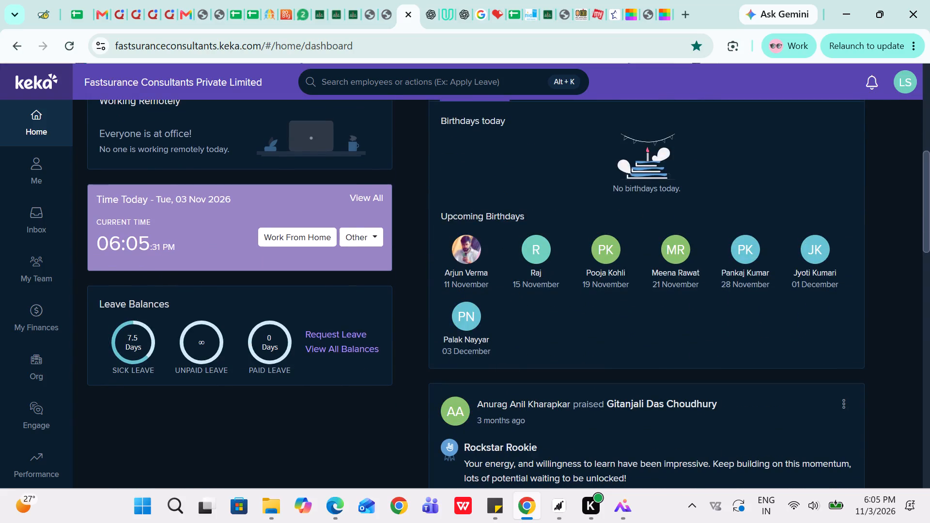
click(531, 259)
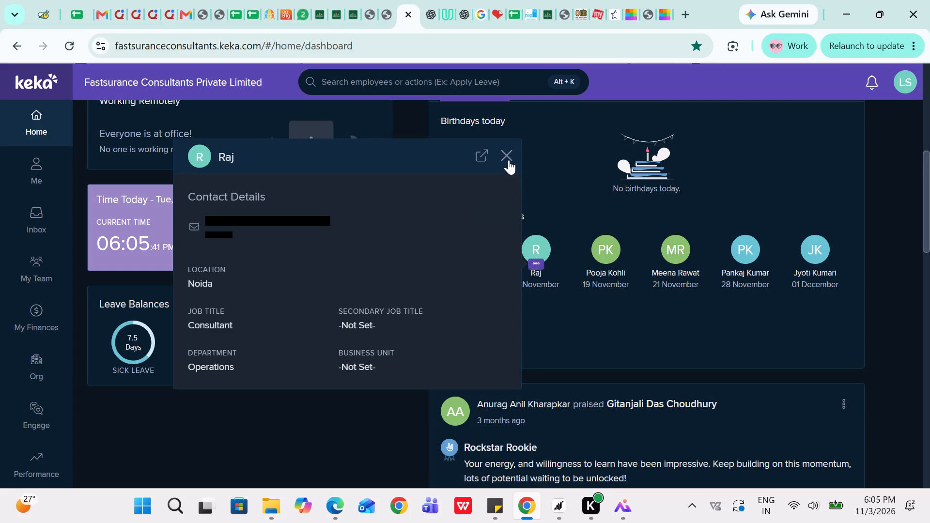
click(509, 160)
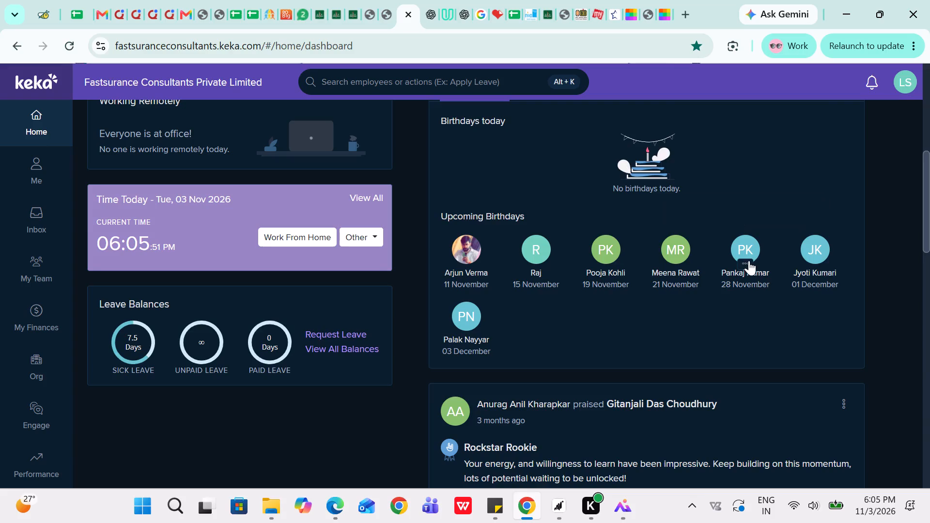
click(749, 261)
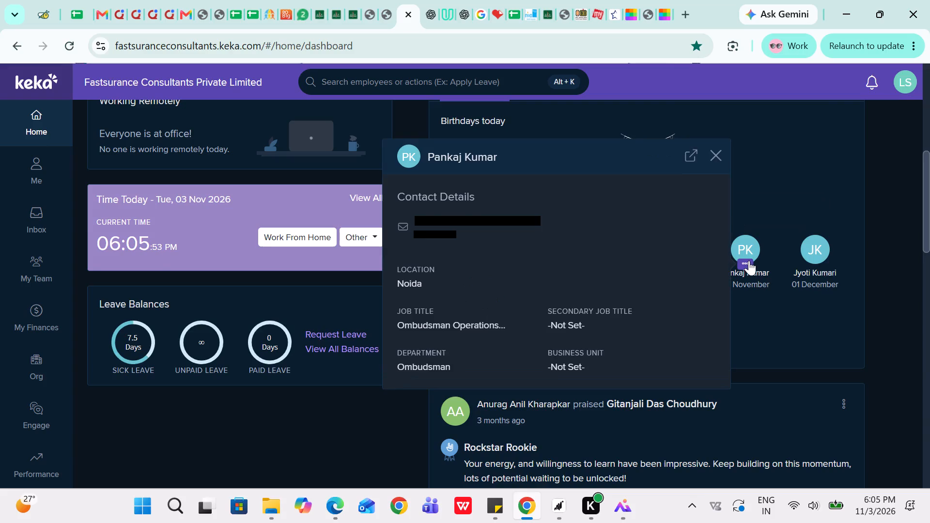
click(791, 330)
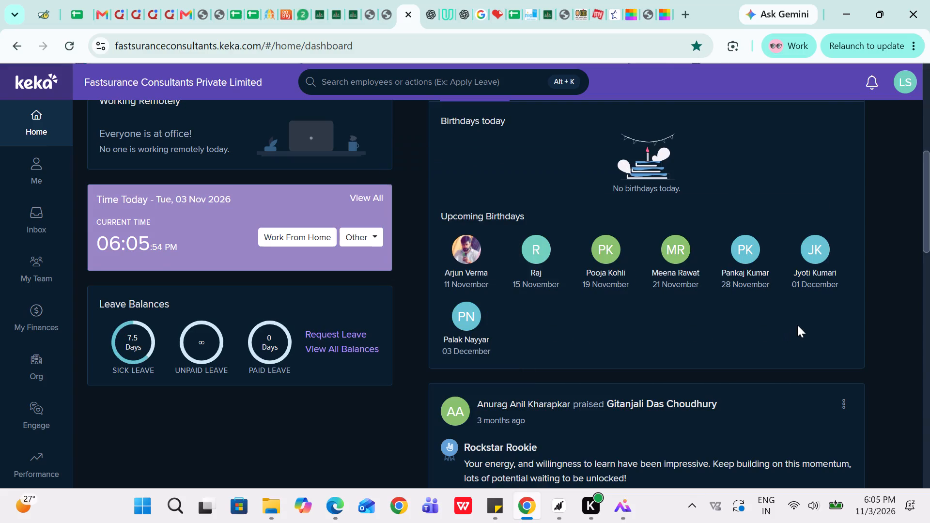
click(821, 256)
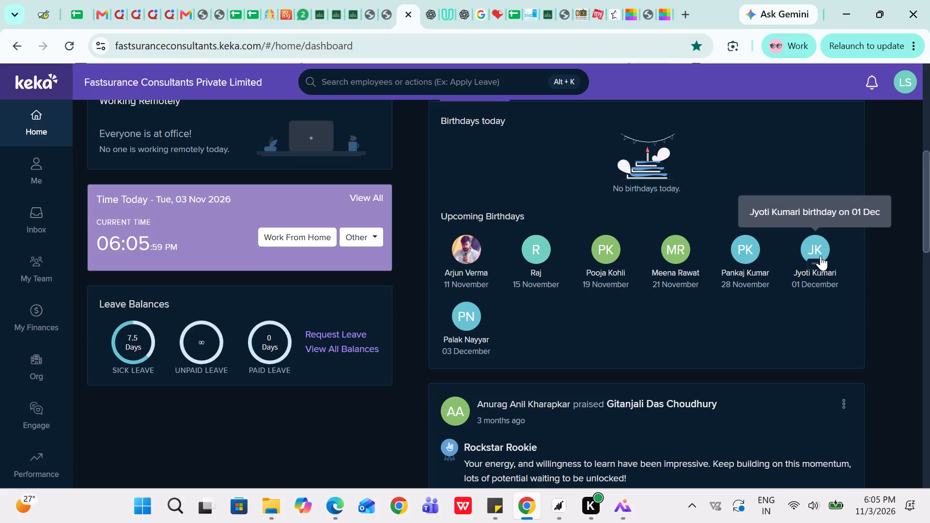
click(821, 256)
click(815, 267)
click(818, 261)
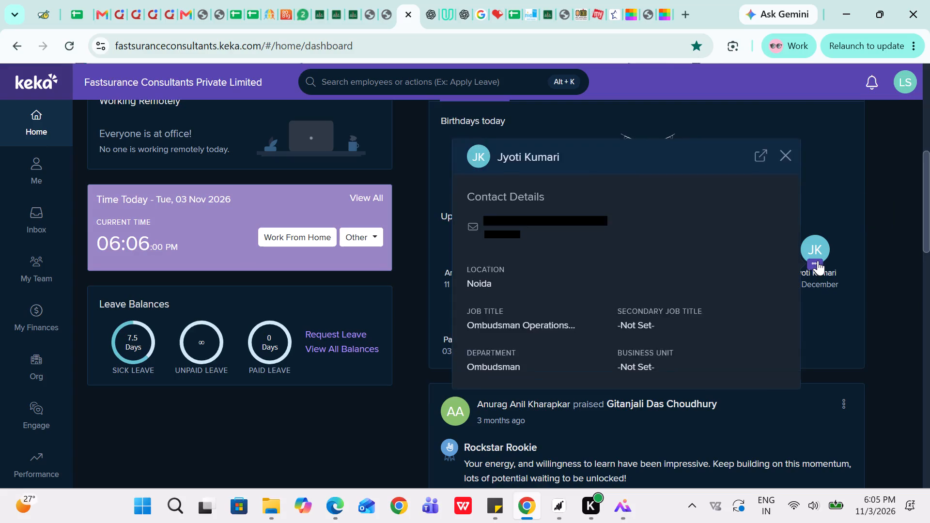
click(818, 261)
click(858, 327)
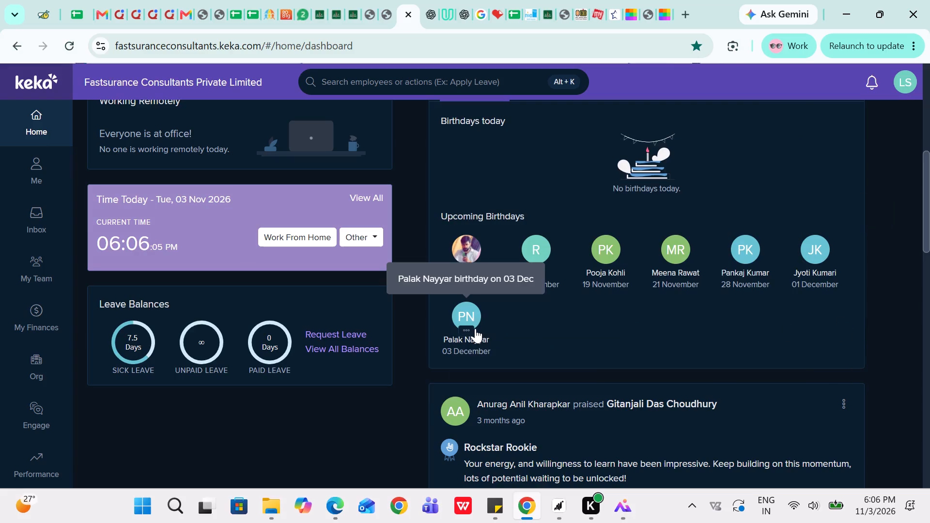
click(472, 328)
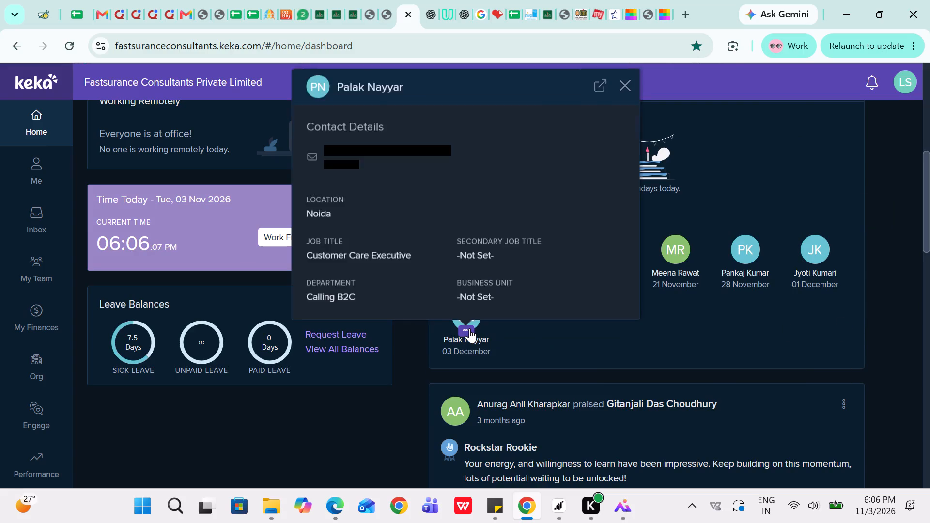
click(684, 334)
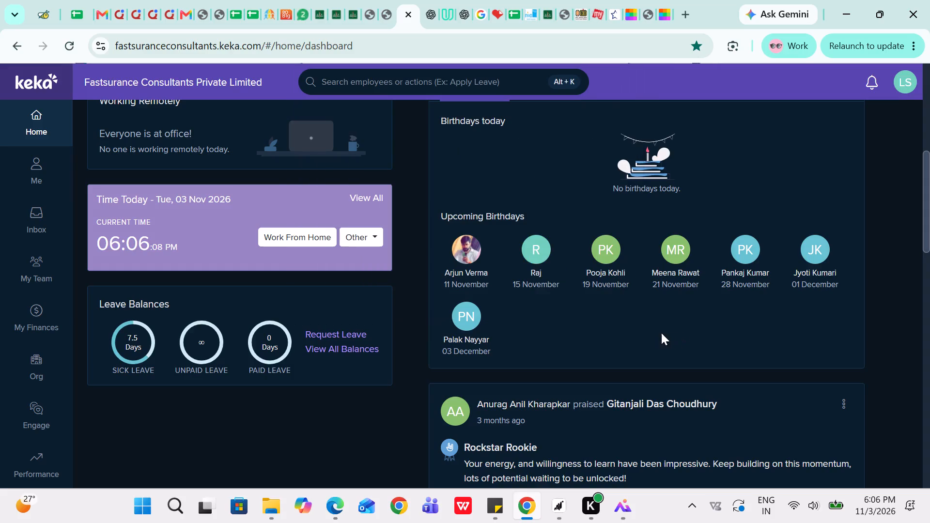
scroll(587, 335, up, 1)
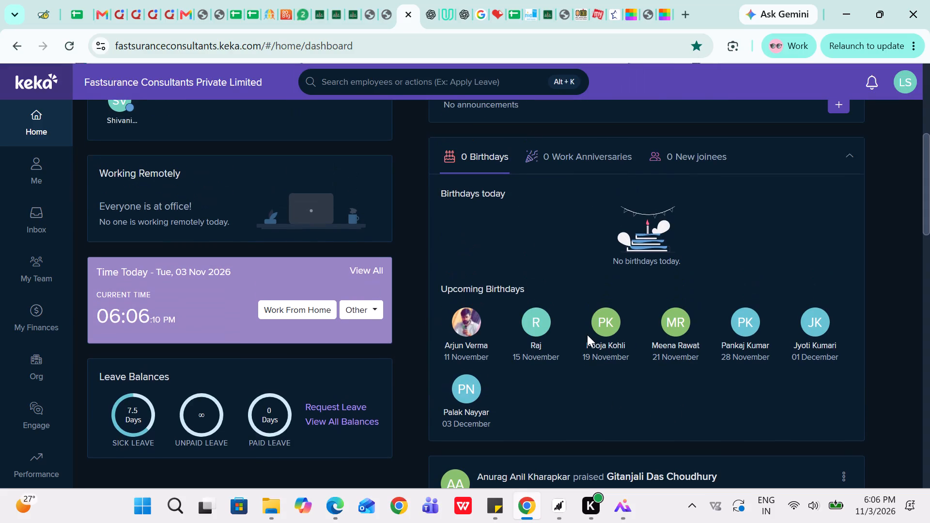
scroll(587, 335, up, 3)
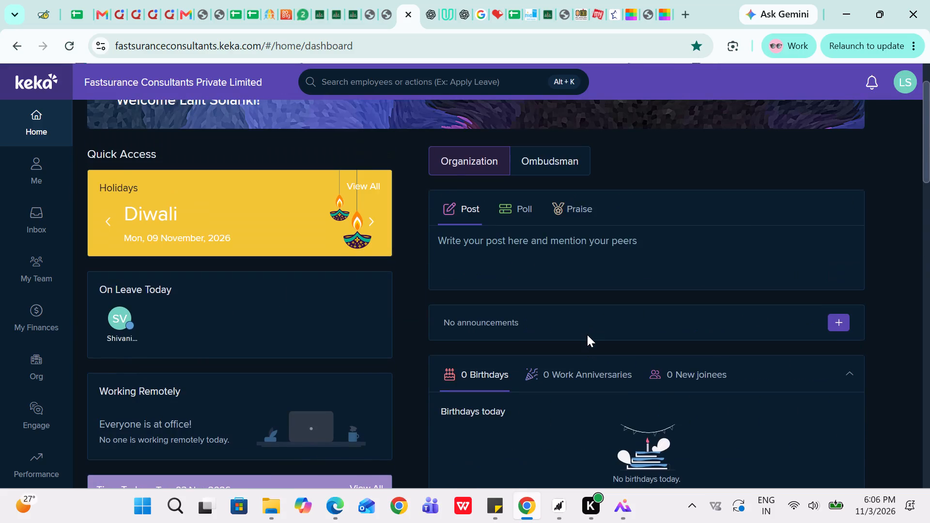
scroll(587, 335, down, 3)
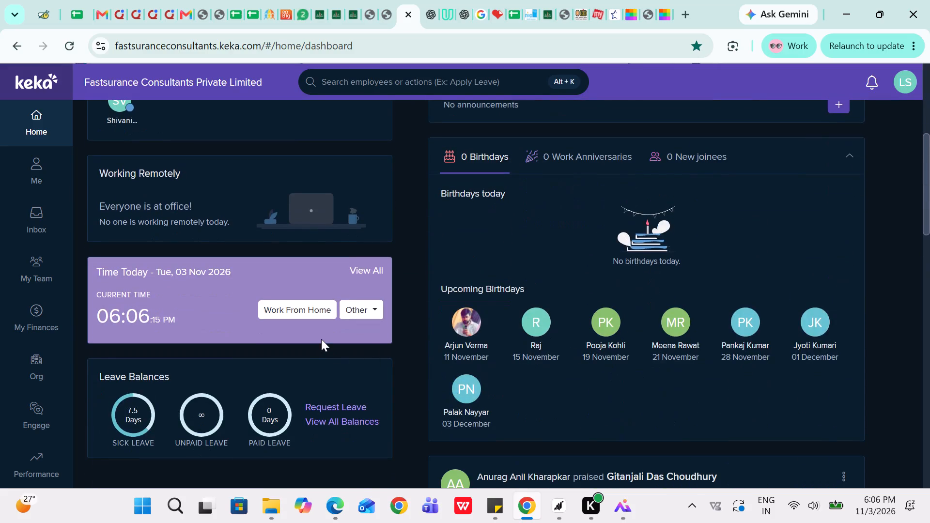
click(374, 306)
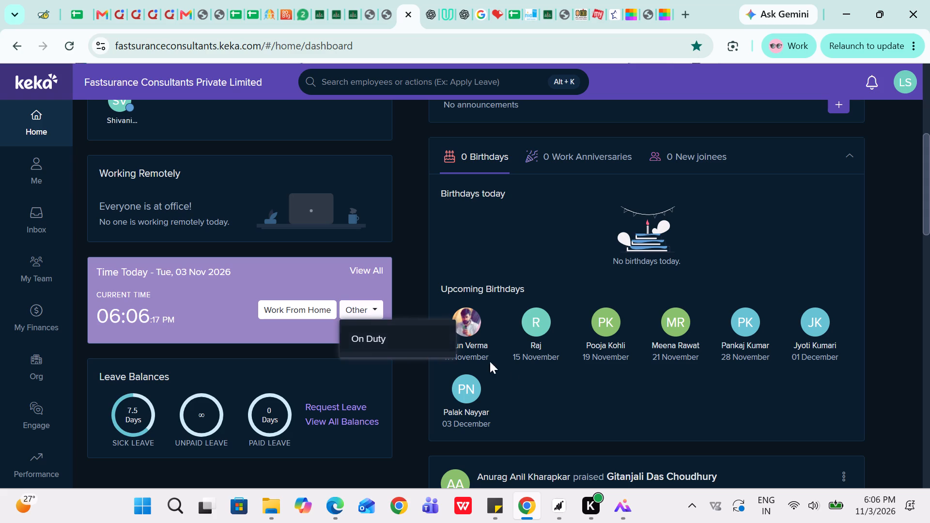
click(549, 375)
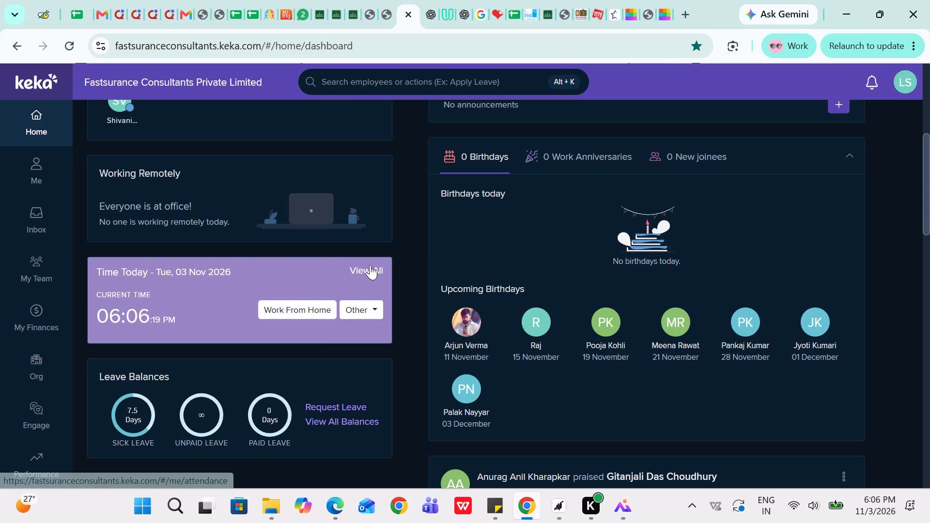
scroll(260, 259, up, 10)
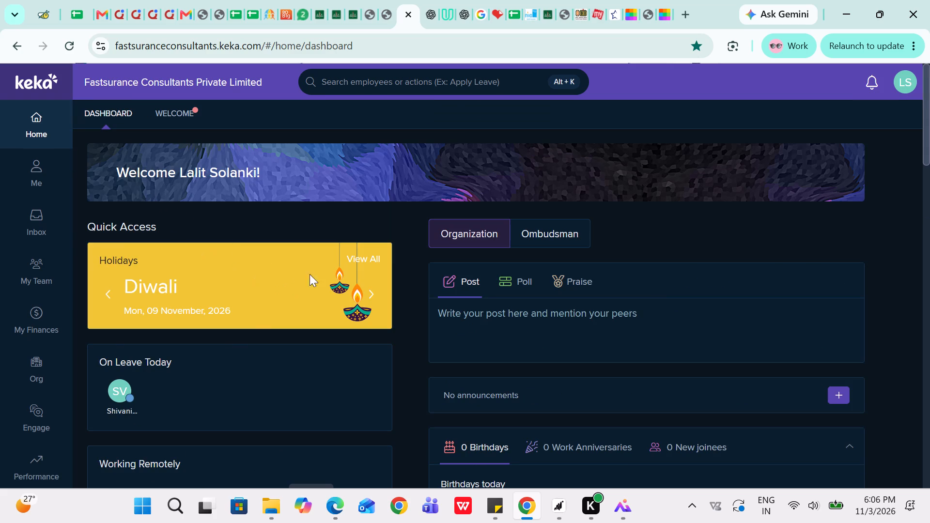
click(372, 255)
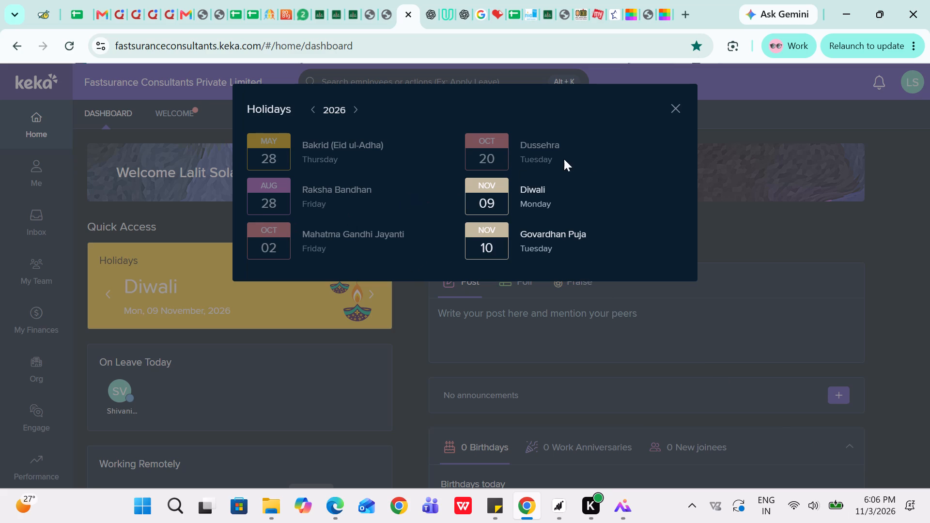
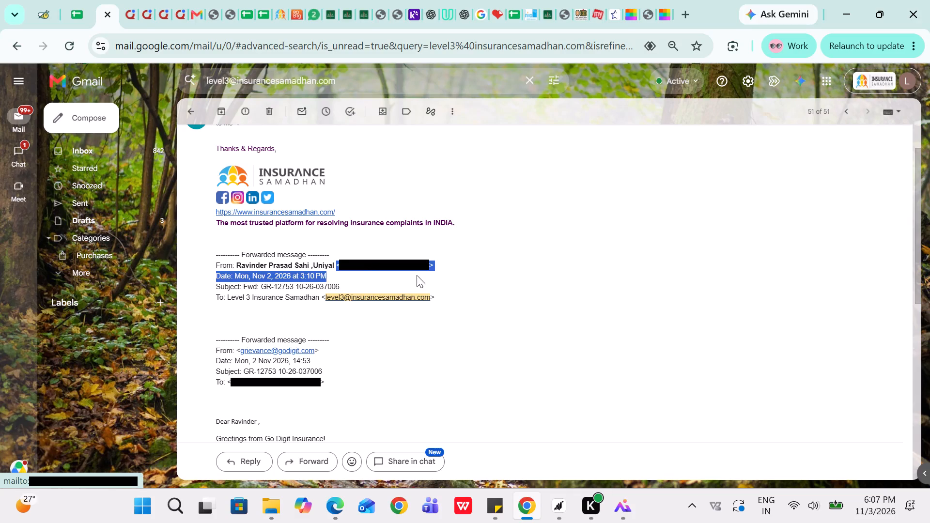
drag(417, 275, 426, 265)
key(ctrl+c)
key(ctrl+c)
key(ctrl+c)
Search All Complaints under B2C Search for the copied email address, stripping the surplus characters around it.
click(281, 0)
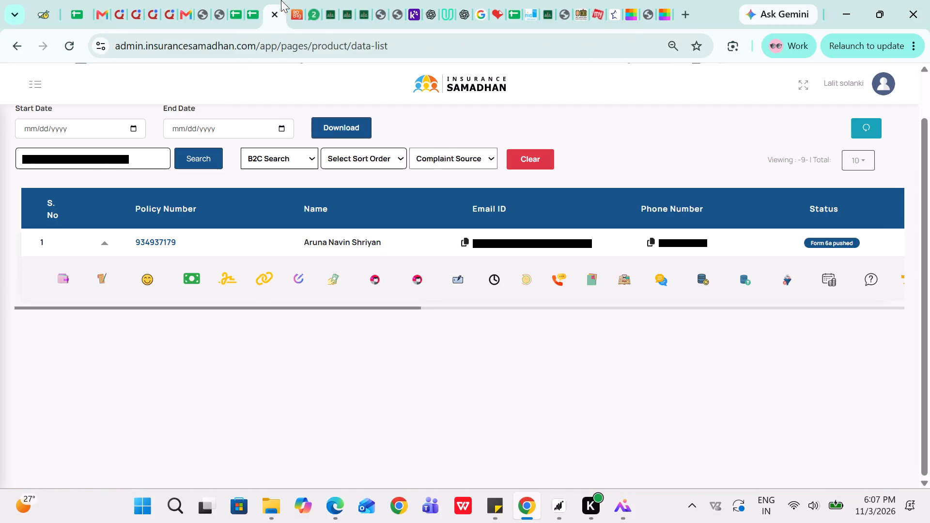
drag(139, 160, 0, 160)
key(ctrl+v)
click(198, 154)
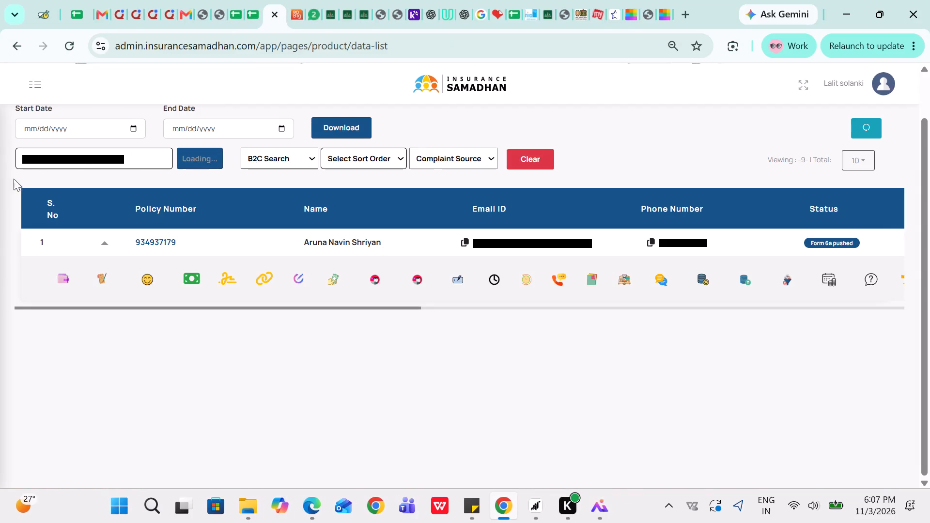
click(28, 156)
key(BackSpace)
key(BackSpace)
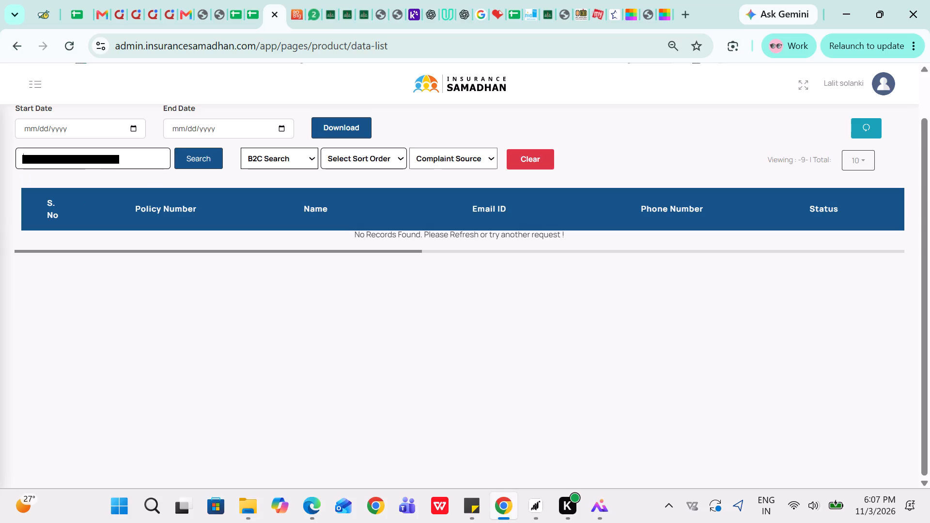
key(BackSpace)
key(Return)
click(564, 376)
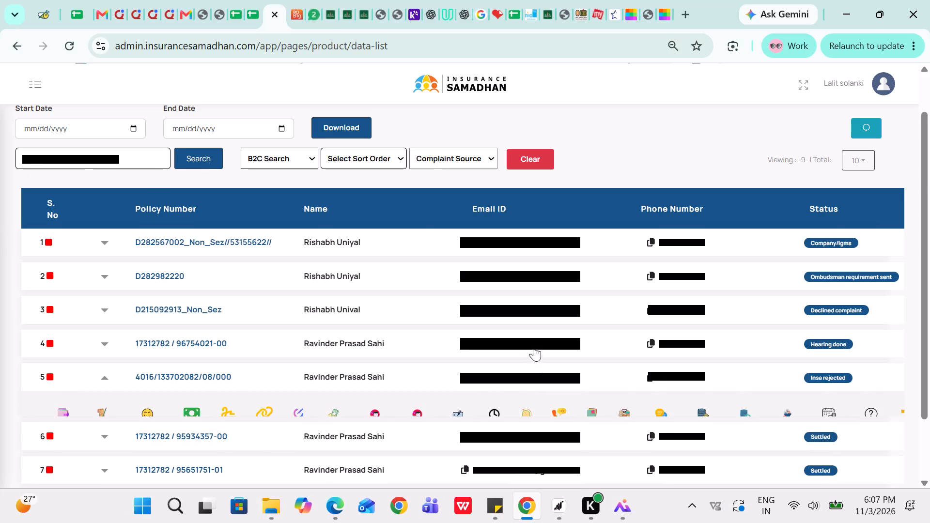
click(617, 372)
scroll(619, 338, down, 20)
scroll(619, 338, down, 1)
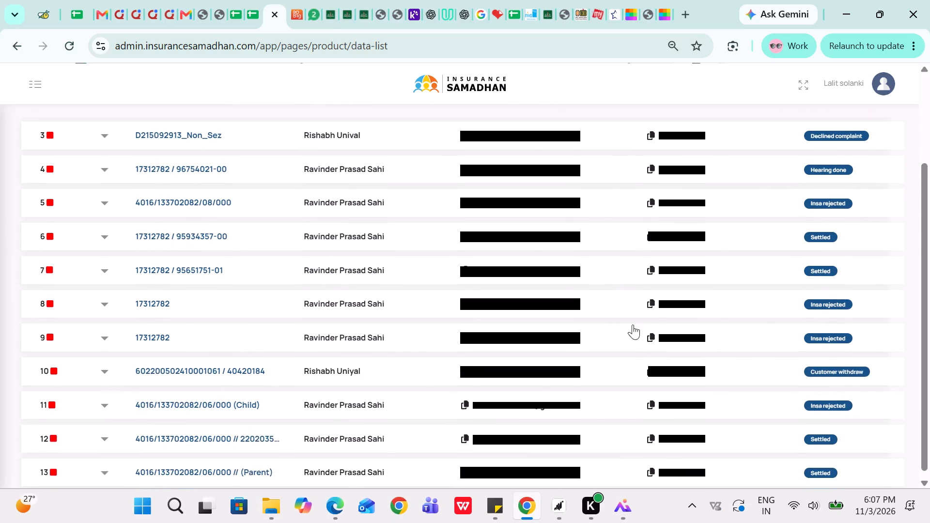
scroll(633, 324, down, 10)
scroll(668, 268, down, 9)
scroll(668, 268, up, 1)
scroll(668, 268, down, 4)
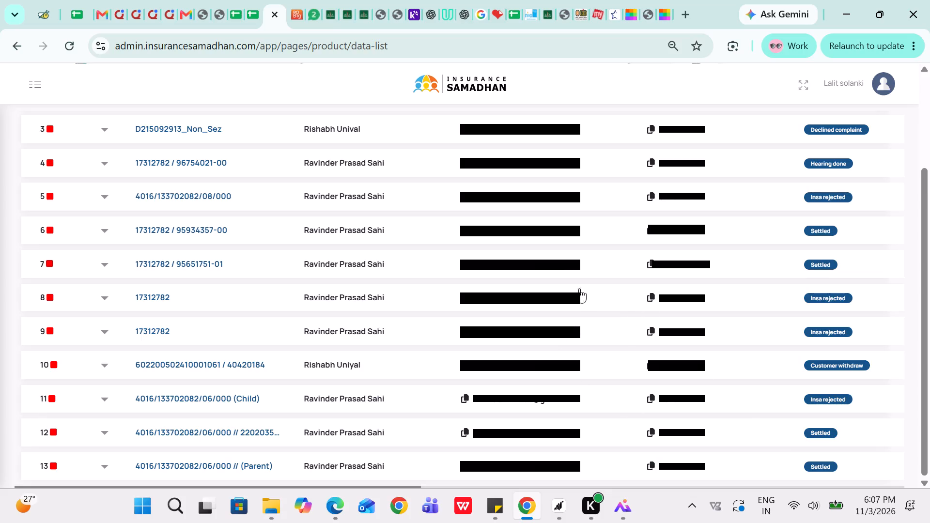
scroll(606, 330, down, 13)
scroll(716, 352, up, 1)
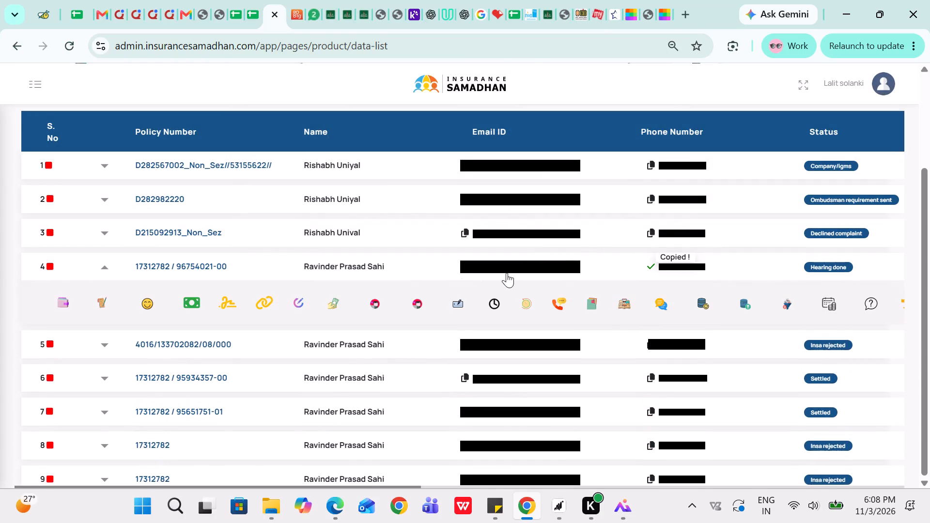
Examine the status, hearing date and insurance company of the listed policy records, collapsing the expanded Care Health record with status Hearing done.
scroll(507, 273, left, 7)
scroll(507, 273, down, 4)
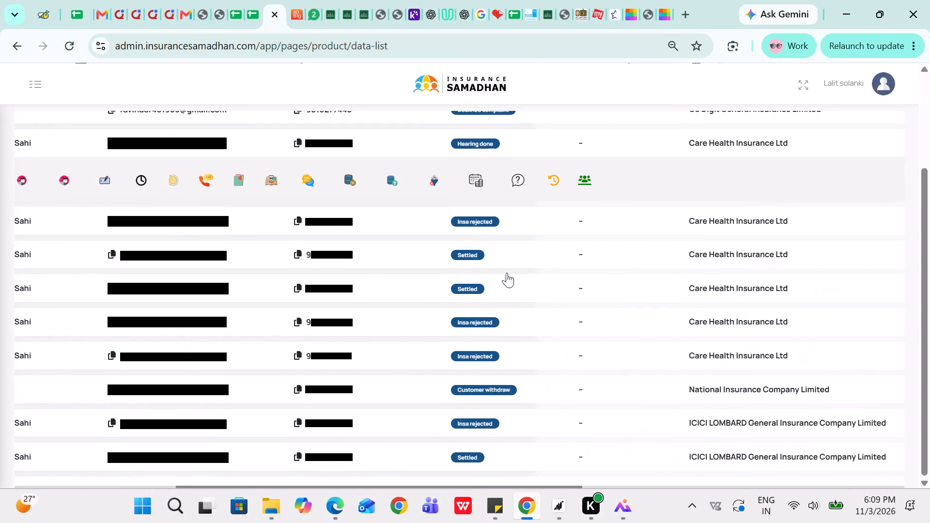
scroll(507, 273, down, 1)
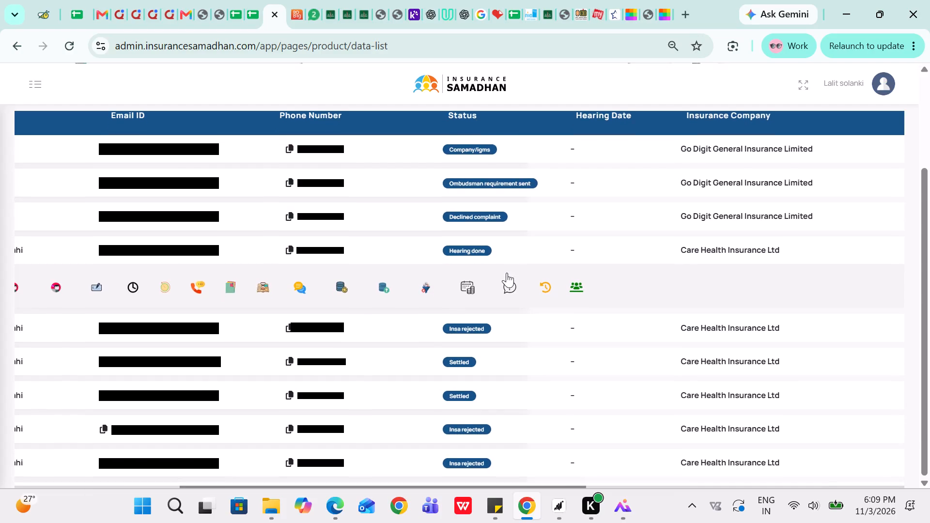
scroll(507, 273, down, 6)
scroll(507, 273, up, 1)
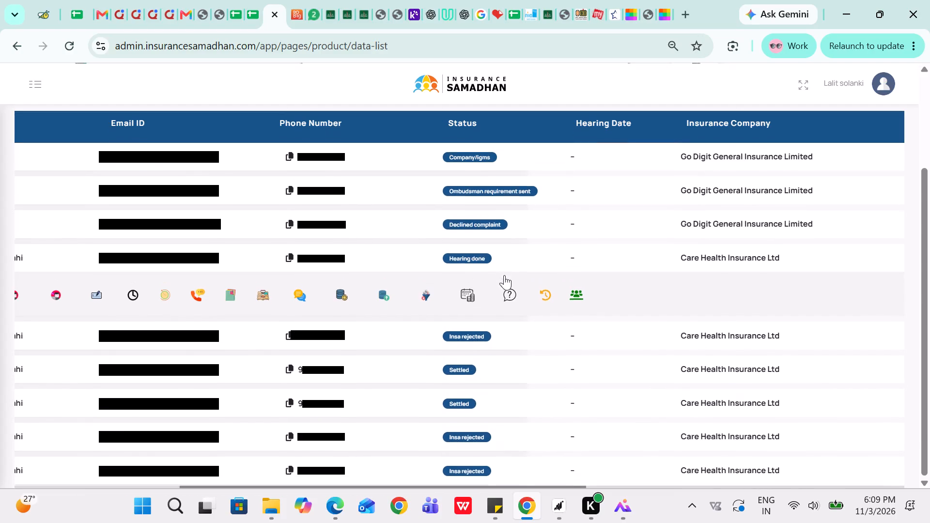
scroll(504, 275, up, 1)
click(422, 266)
scroll(531, 288, up, 2)
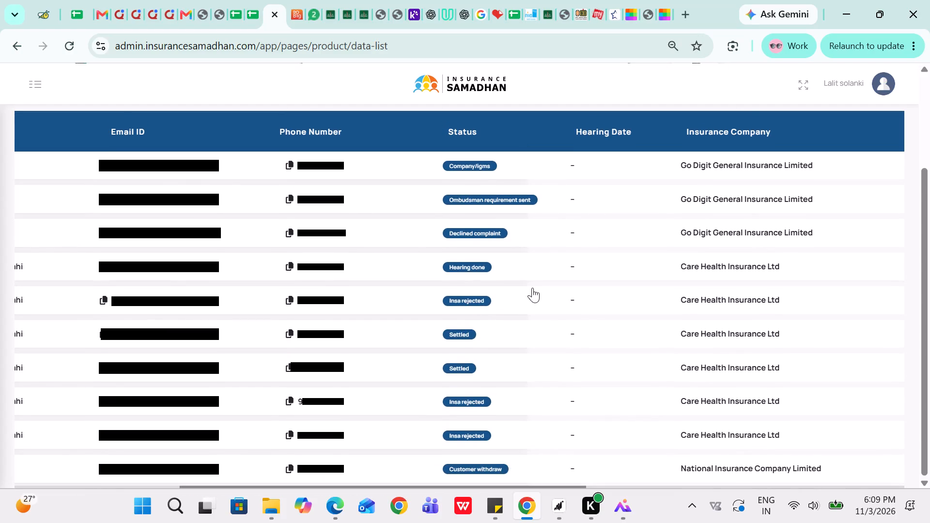
scroll(532, 288, right, 1)
scroll(532, 288, up, 1)
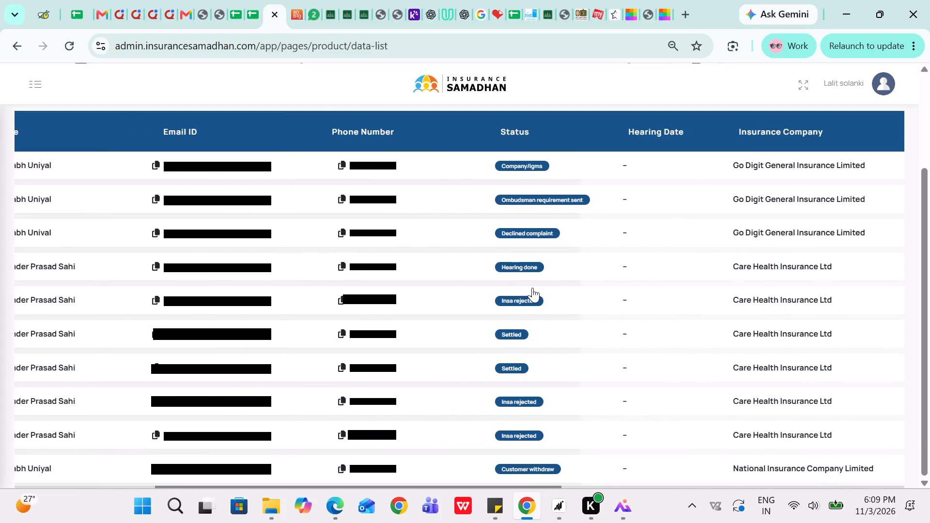
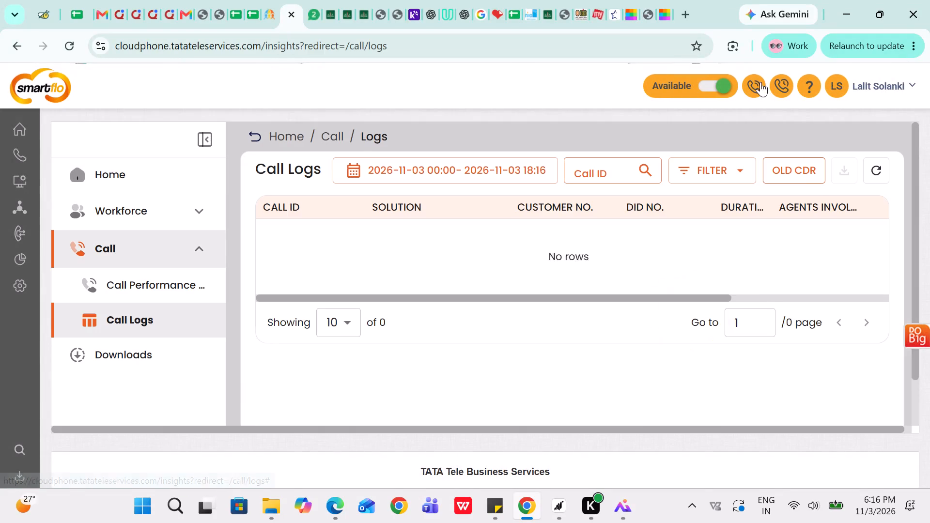
Switch from the Call Logs to the old Call Detail Records (CDR) view.
click(809, 174)
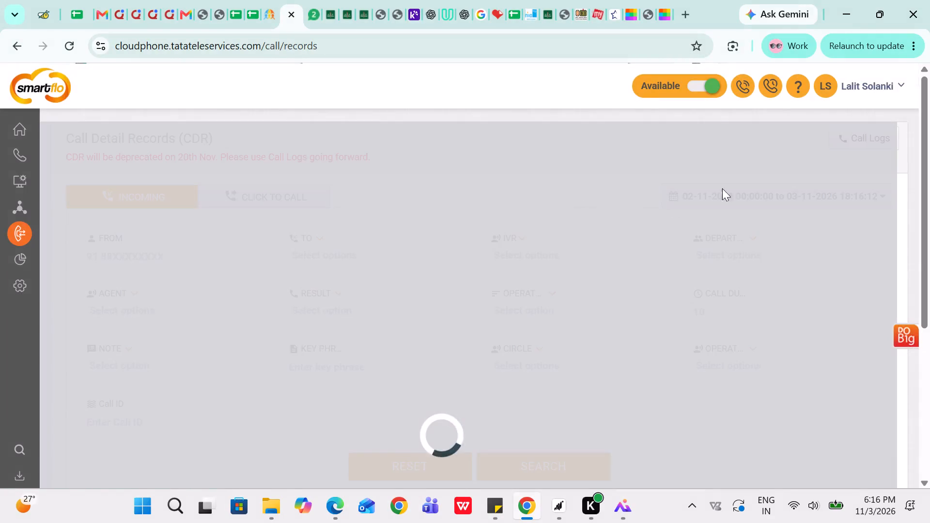
Filter the Click to Call records in the CDR view to Today and review the listed calls.
click(293, 202)
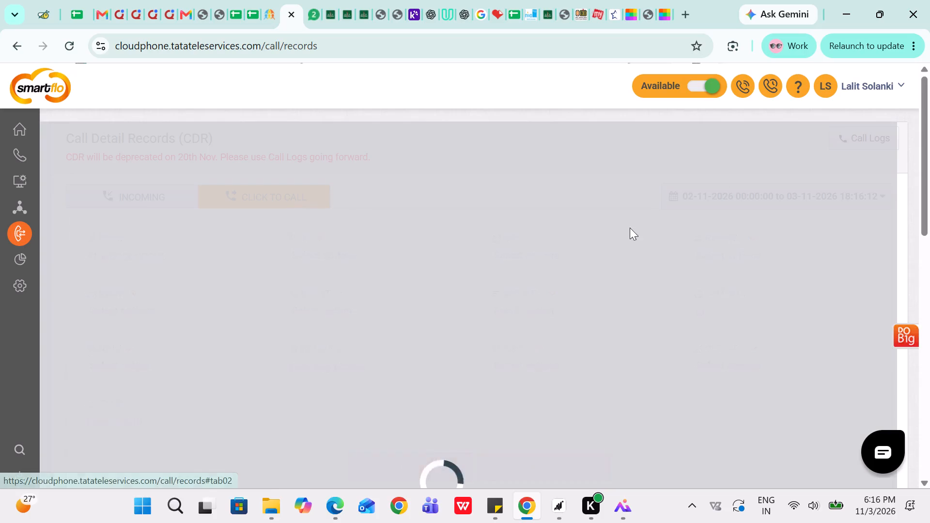
click(776, 200)
click(776, 200)
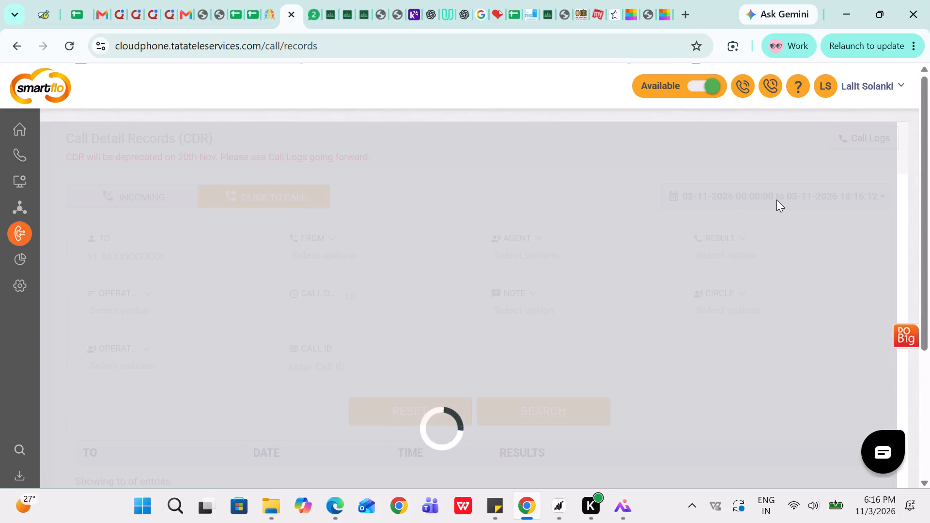
click(776, 199)
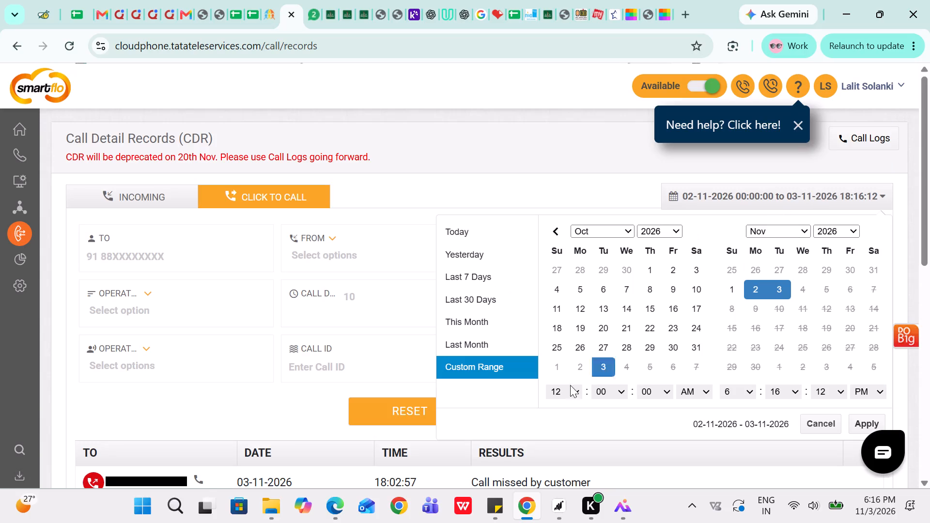
click(507, 226)
click(562, 391)
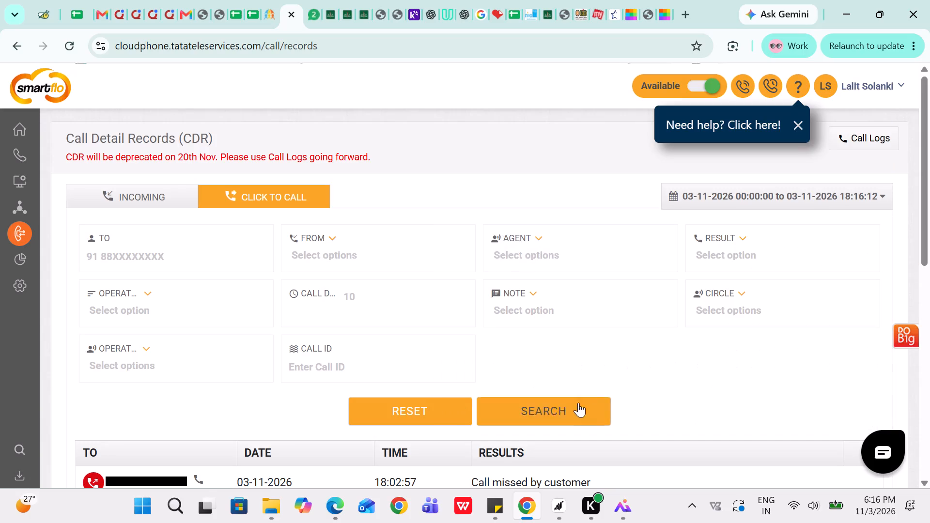
click(578, 402)
scroll(632, 283, down, 11)
scroll(633, 272, up, 1)
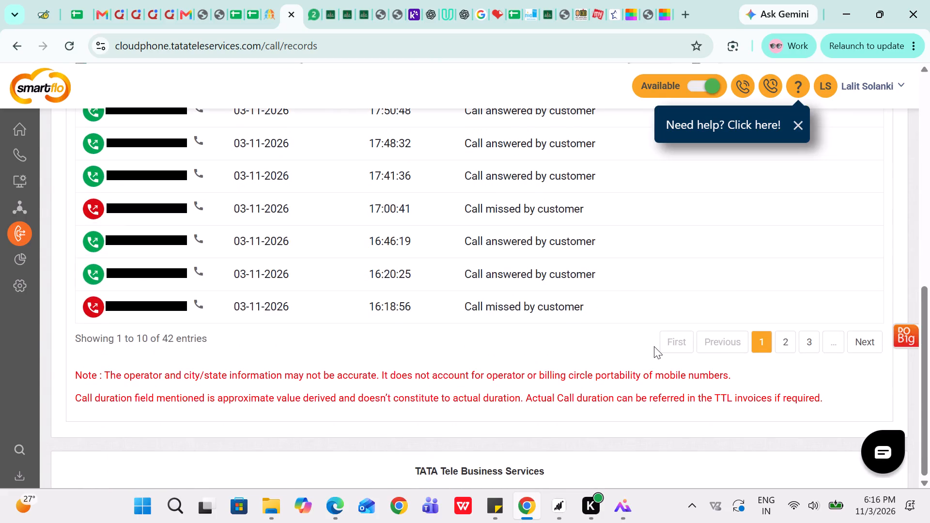
click(650, 385)
scroll(504, 369, up, 11)
On the Live Calls page, open the dialer and check the additional incoming and click-to-call statistics, collapsing them again.
click(13, 135)
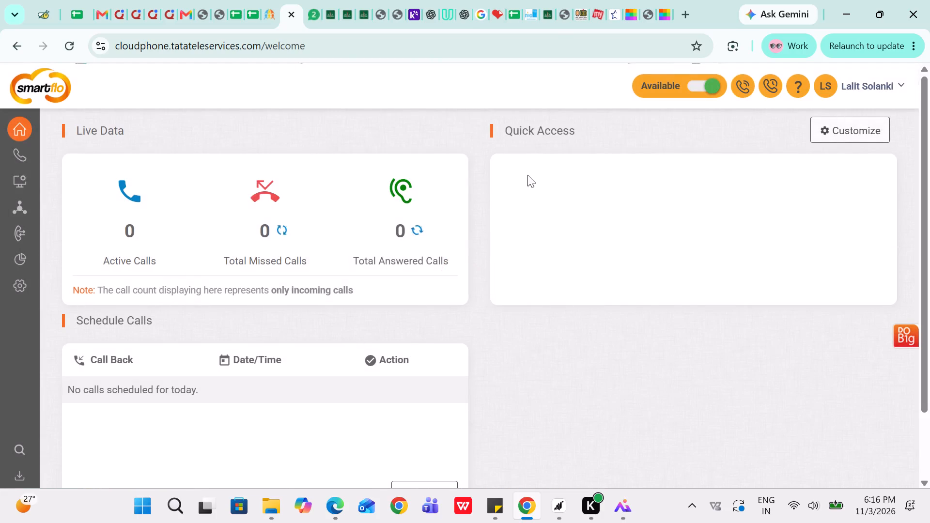
click(18, 160)
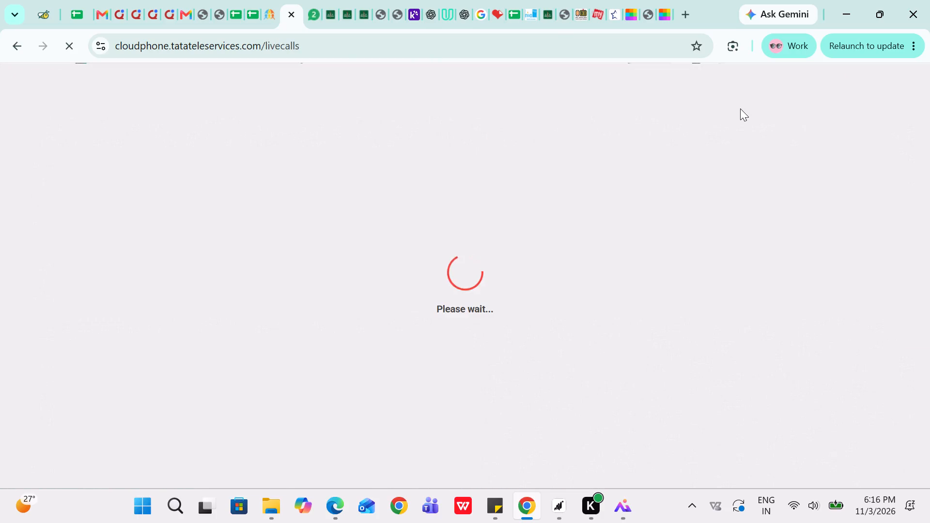
click(759, 88)
scroll(478, 244, down, 5)
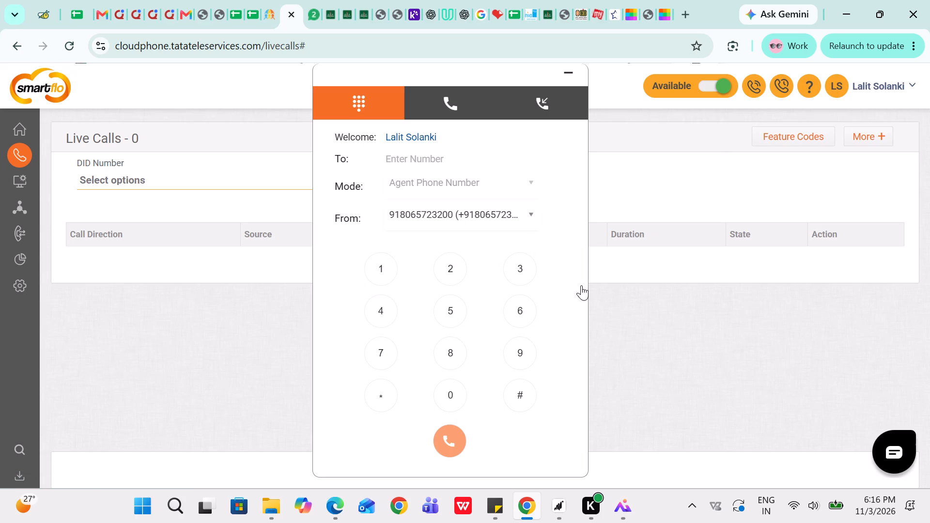
click(748, 332)
click(885, 140)
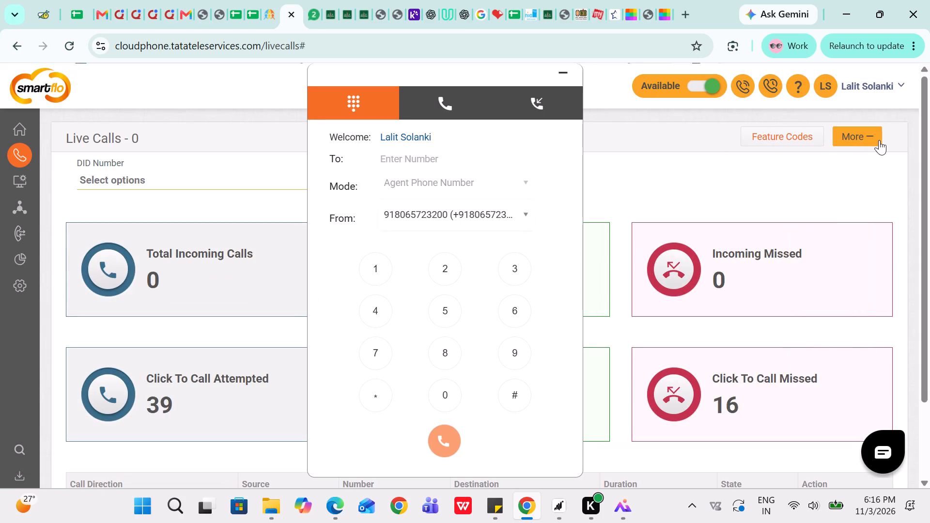
click(879, 140)
Copy the phone number of the complaint with status Hearing done from All Complaints and call it using the Smartflo dialer.
click(97, 0)
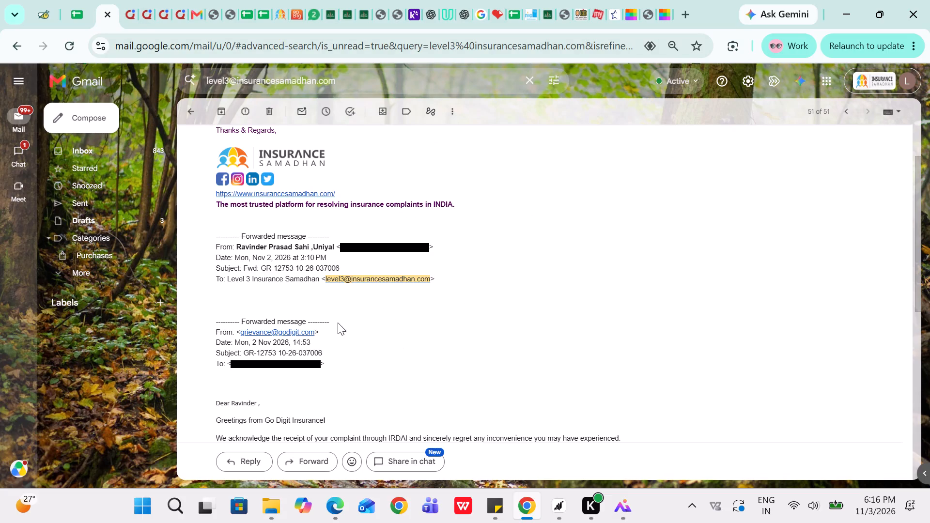
click(279, 0)
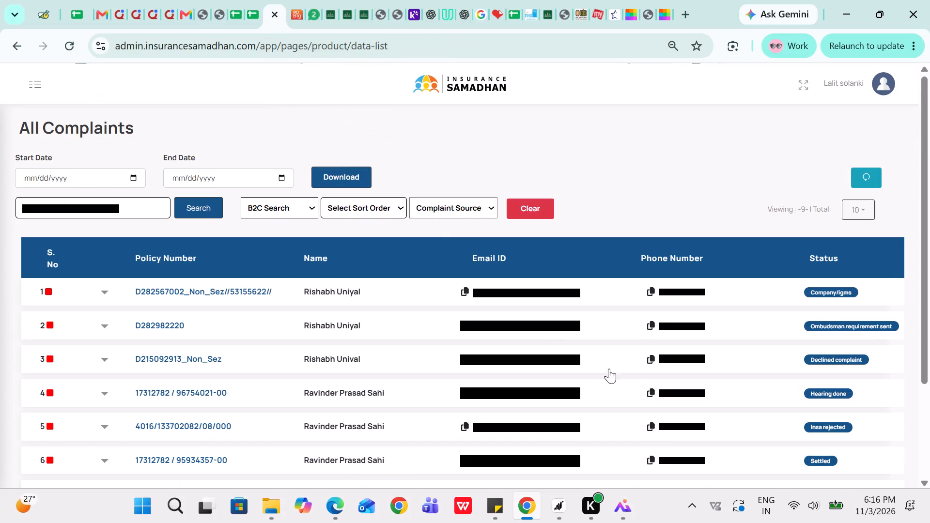
scroll(662, 347, down, 1)
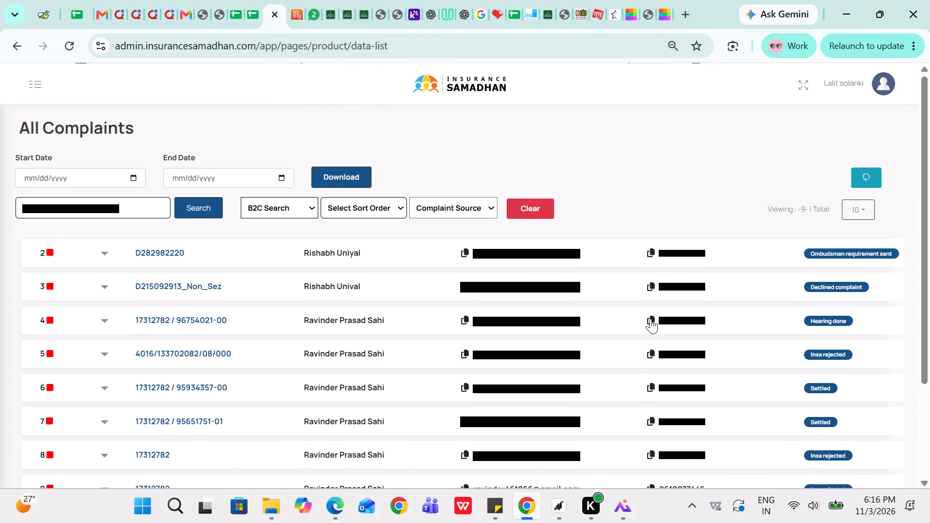
click(651, 319)
click(298, 0)
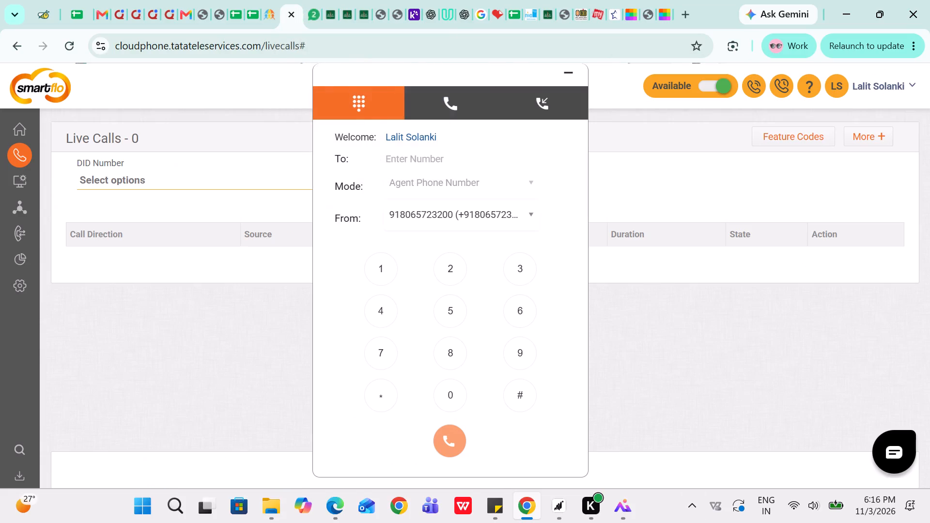
click(416, 161)
key(ctrl+v)
click(451, 438)
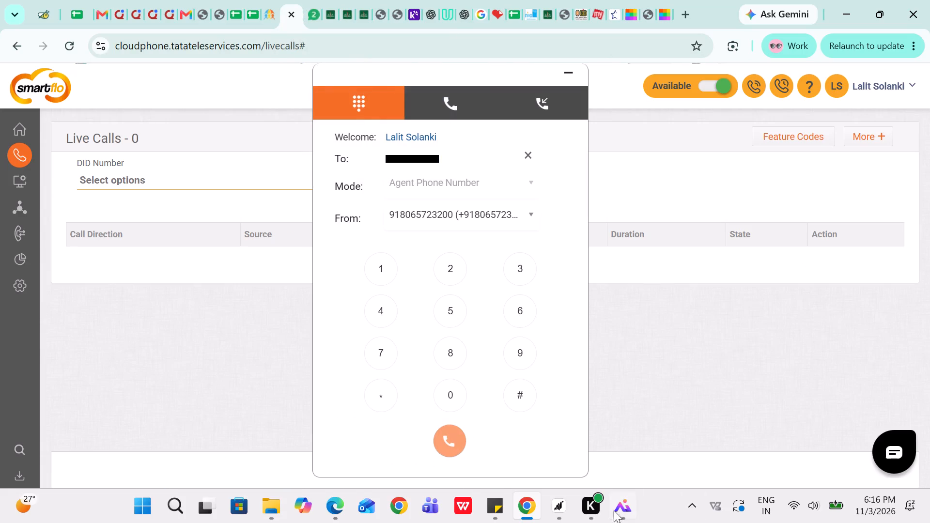